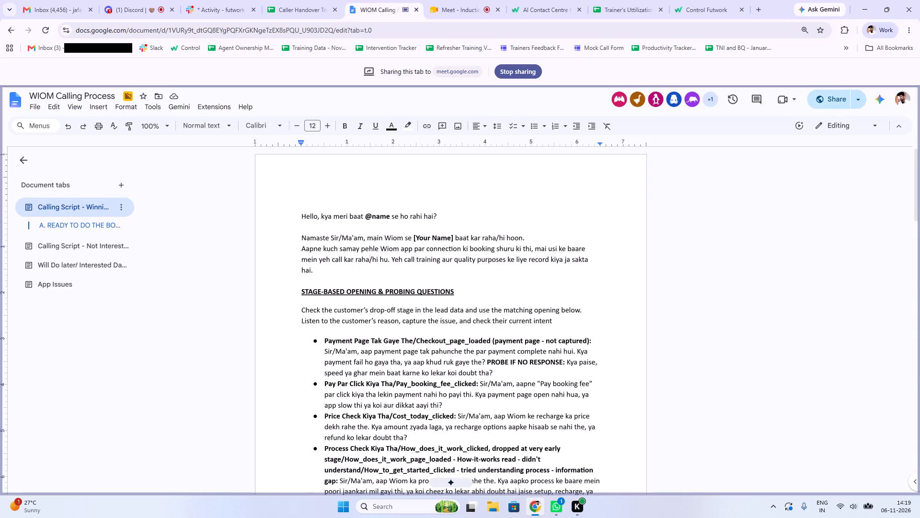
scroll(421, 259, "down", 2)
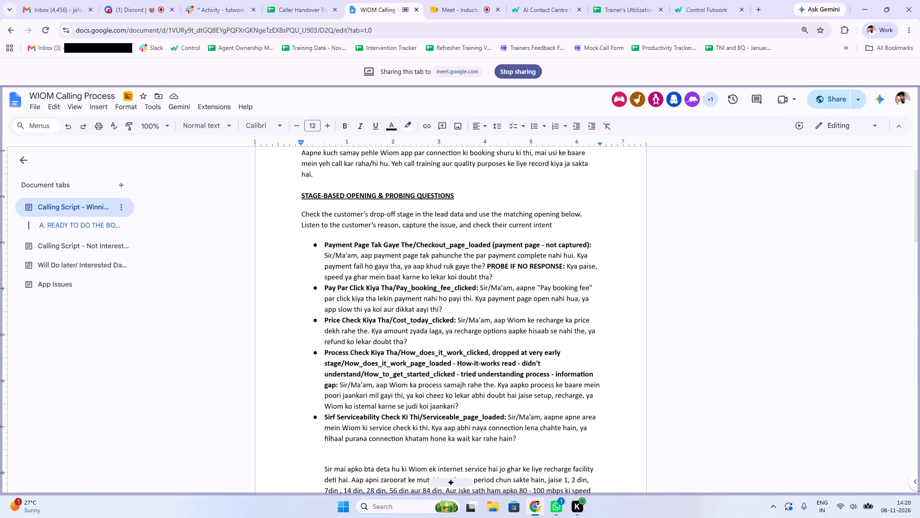
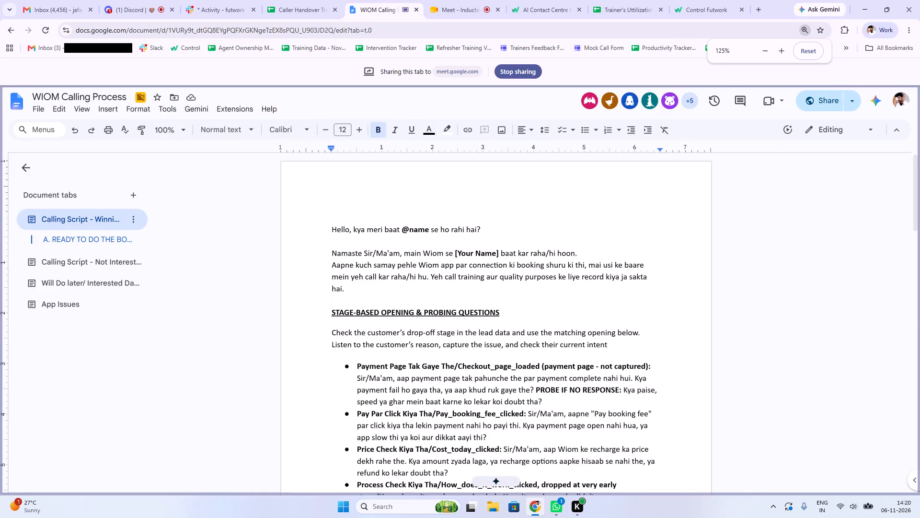
Read through the script's greeting line and the Wiom introduction paragraph, highlighting each passage while presenting.
scroll(373, 225, "down", 2)
scroll(360, 254, "up", 1)
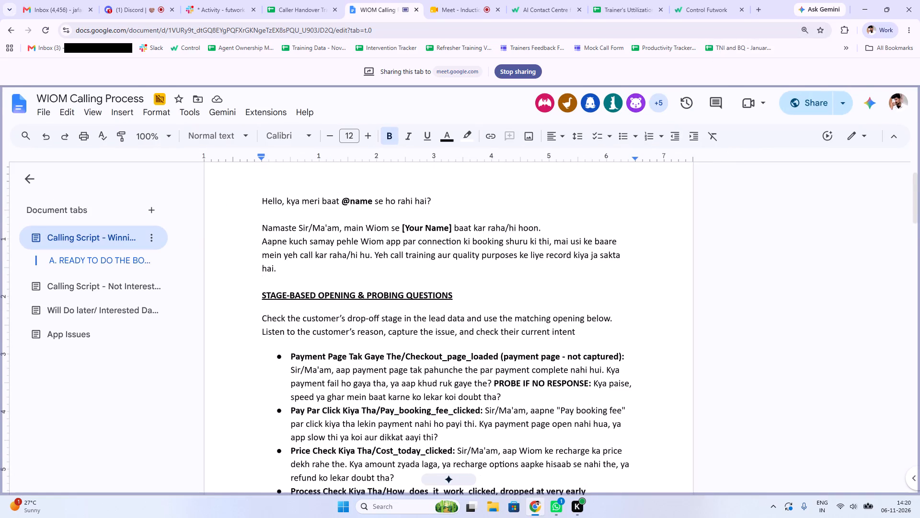
scroll(349, 254, "down", 1)
scroll(358, 258, "down", 1, "ctrl")
scroll(356, 259, "up", 1)
left_click_drag(283, 190, 424, 194)
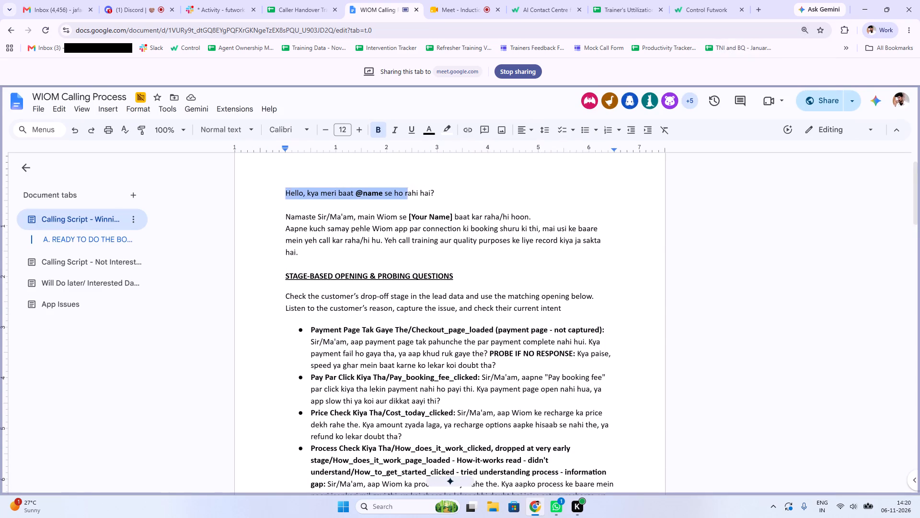
left_click_drag(424, 194, 449, 193)
left_click_drag(276, 221, 433, 221)
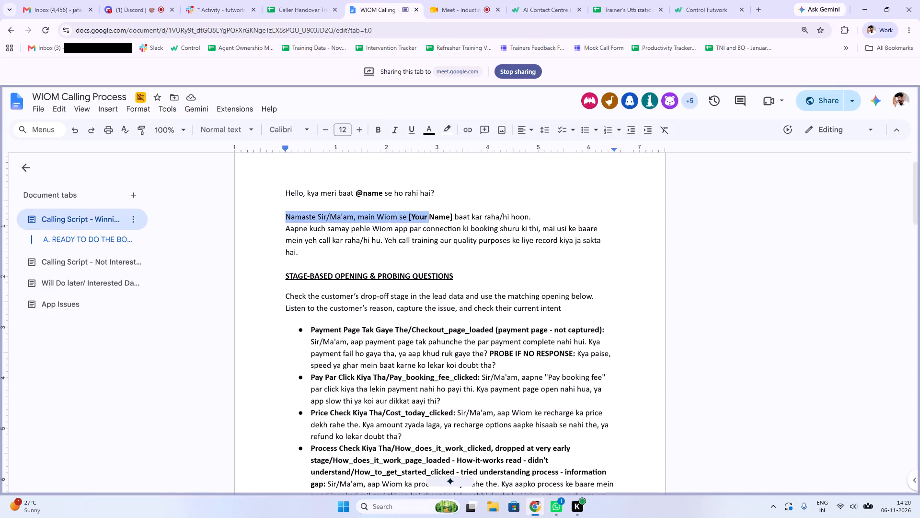
left_click_drag(433, 221, 598, 249)
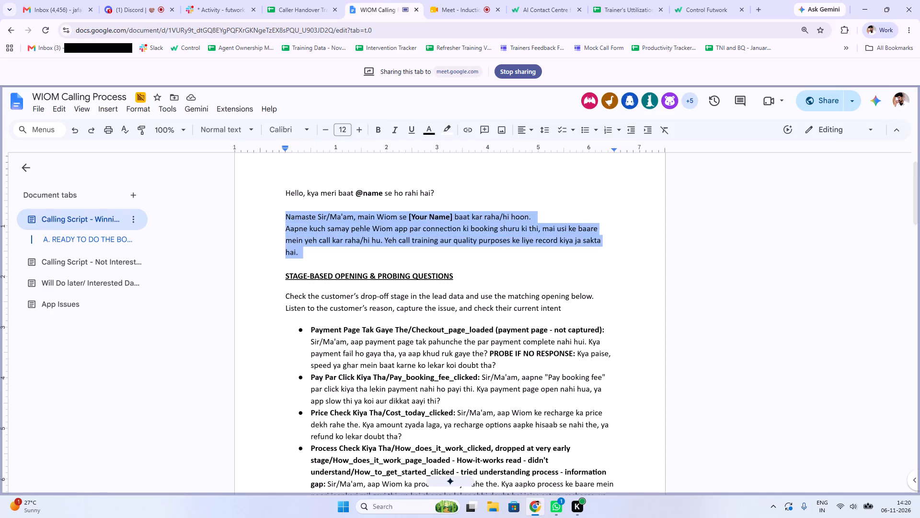
left_click_drag(598, 249, 405, 259)
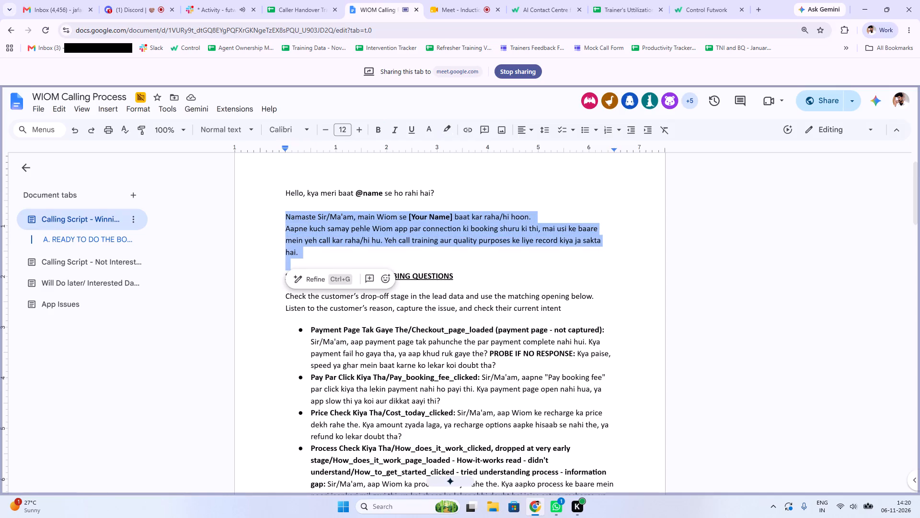
left_click_drag(288, 191, 451, 195)
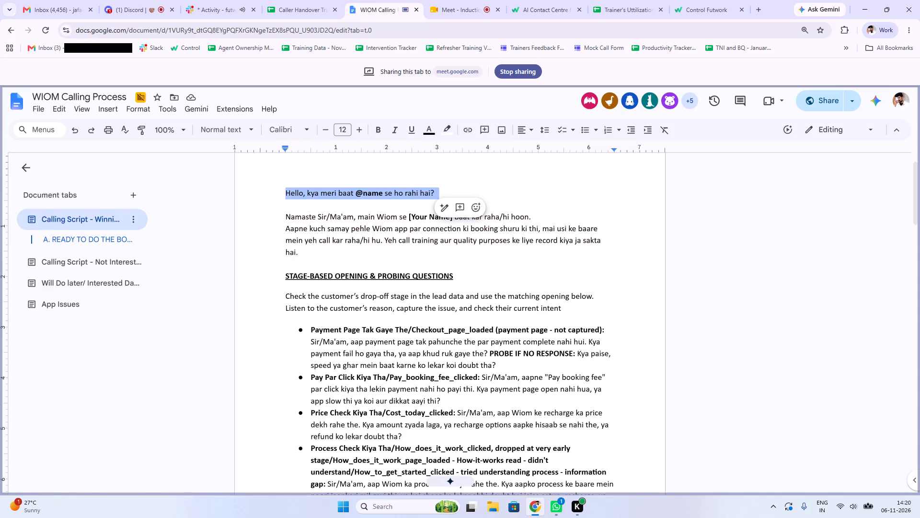
left_click(458, 190)
left_click_drag(280, 219, 345, 232)
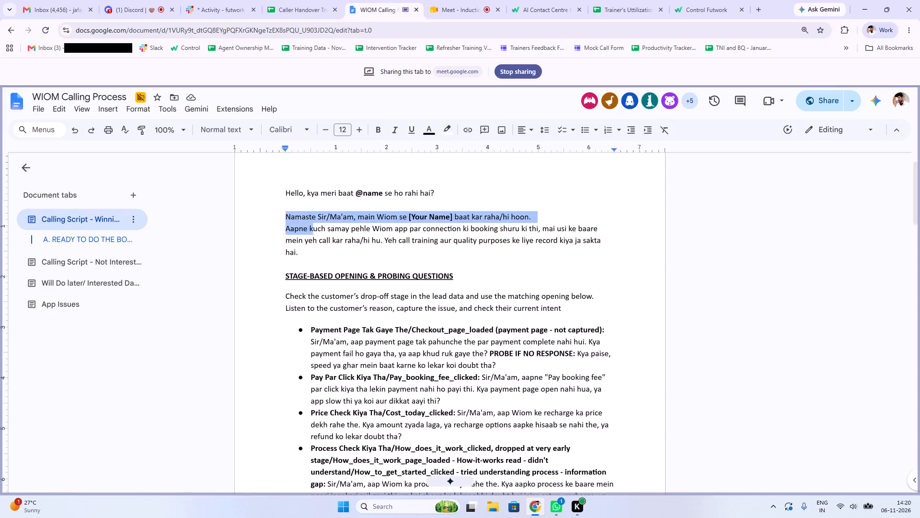
left_click_drag(345, 232, 366, 250)
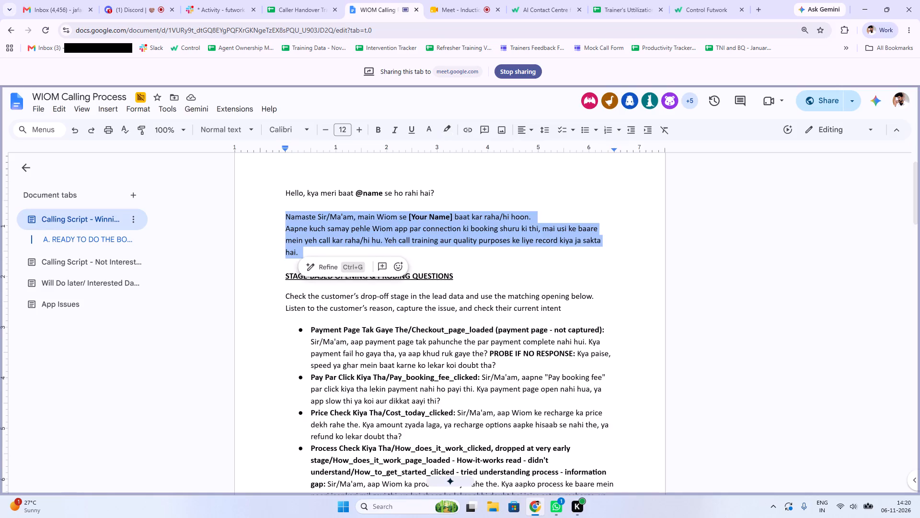
left_click(432, 247)
Review the opening and probe text of the Payment Page Tak Gaye The/Checkout_page_loaded stage.
scroll(414, 279, "down", 2)
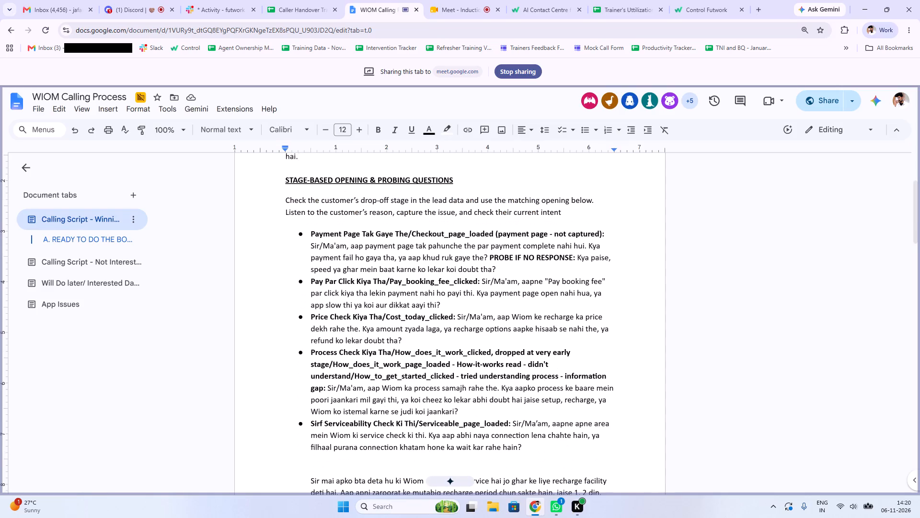
left_click_drag(306, 245, 506, 269)
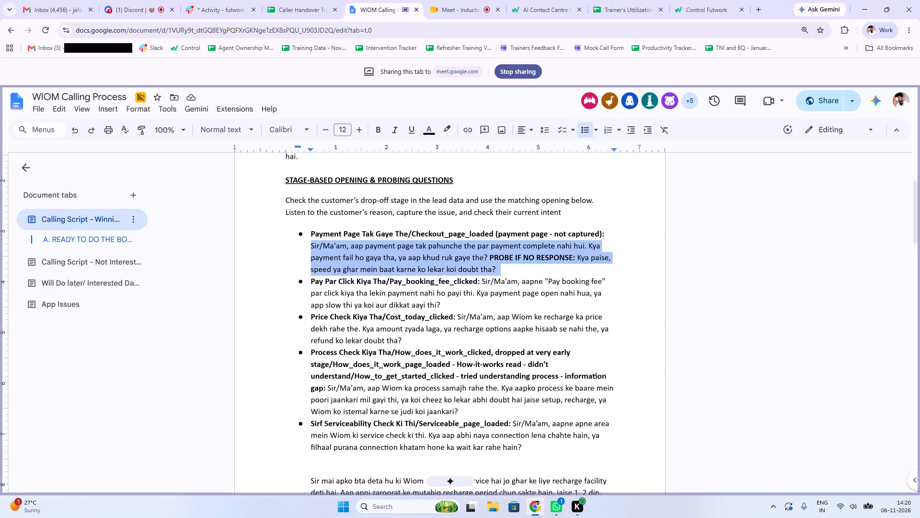
left_click(516, 268)
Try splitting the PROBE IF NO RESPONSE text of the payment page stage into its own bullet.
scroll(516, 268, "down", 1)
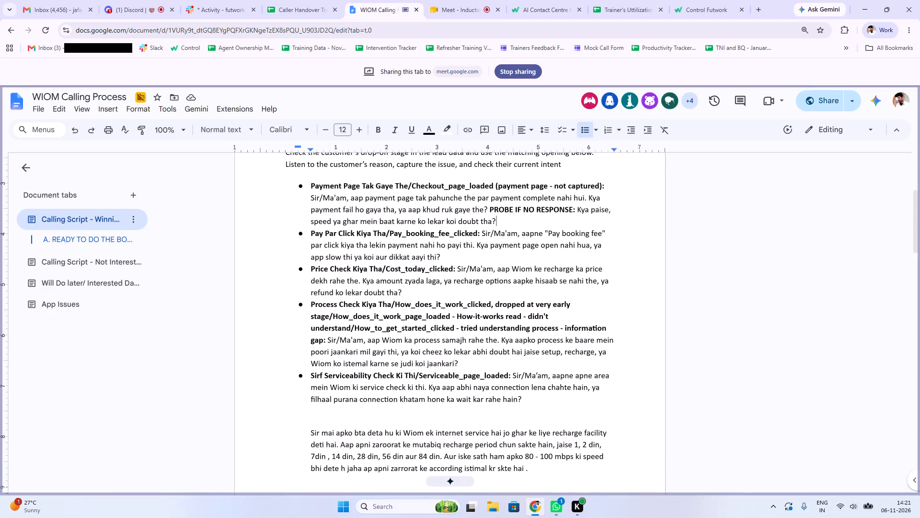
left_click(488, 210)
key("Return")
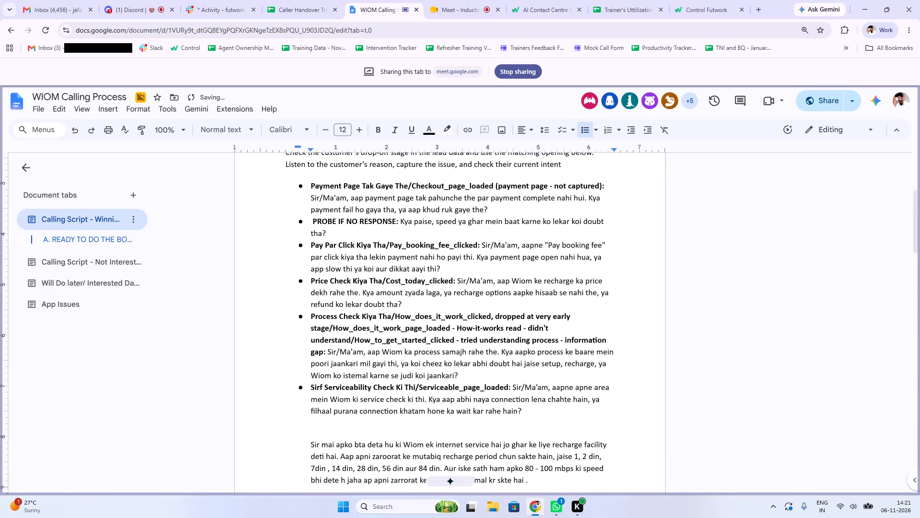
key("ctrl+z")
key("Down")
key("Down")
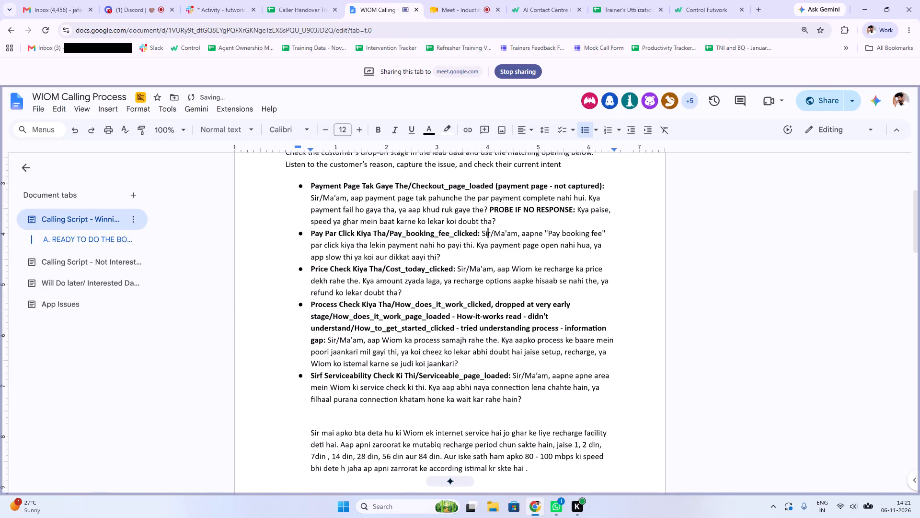
Review the whole bulleted list of stage-based openings, from Payment Page Tak Gaye The to Sirf Serviceability Check Ki Thi.
left_click_drag(521, 402, 286, 224)
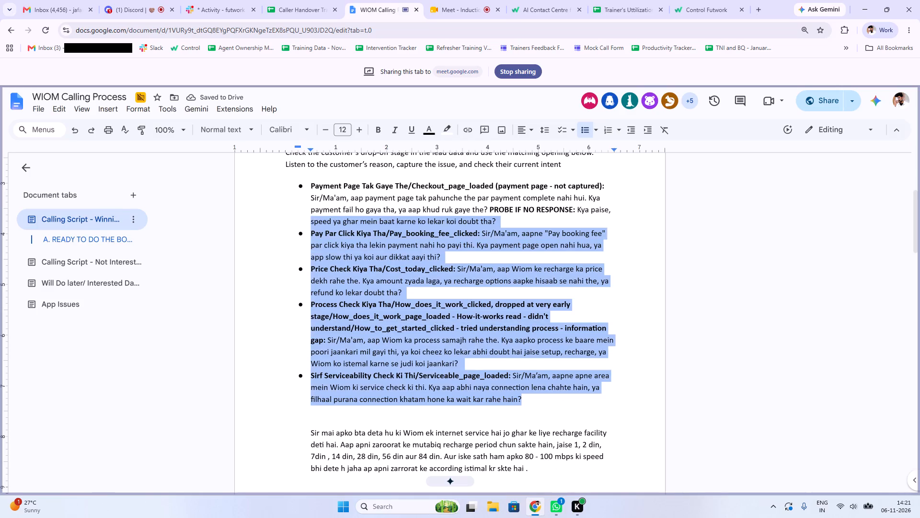
left_click_drag(286, 224, 296, 189)
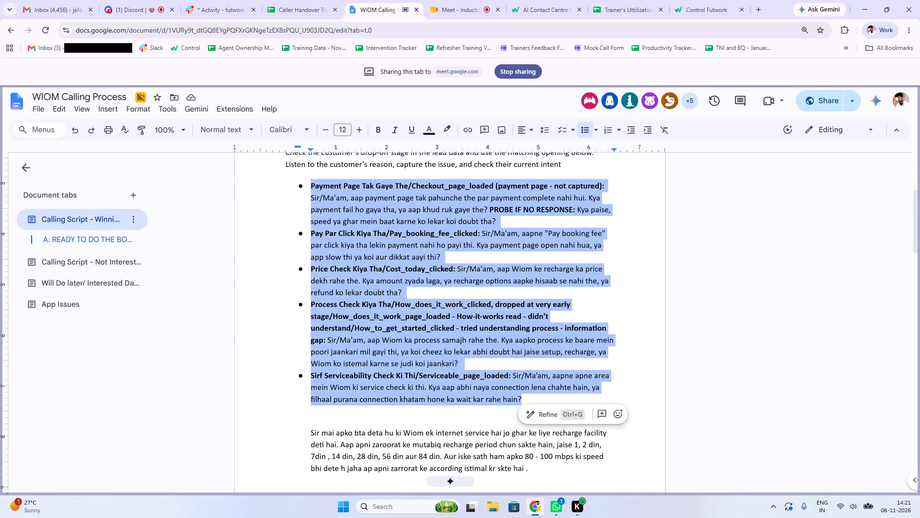
left_click(310, 235)
left_click(303, 215)
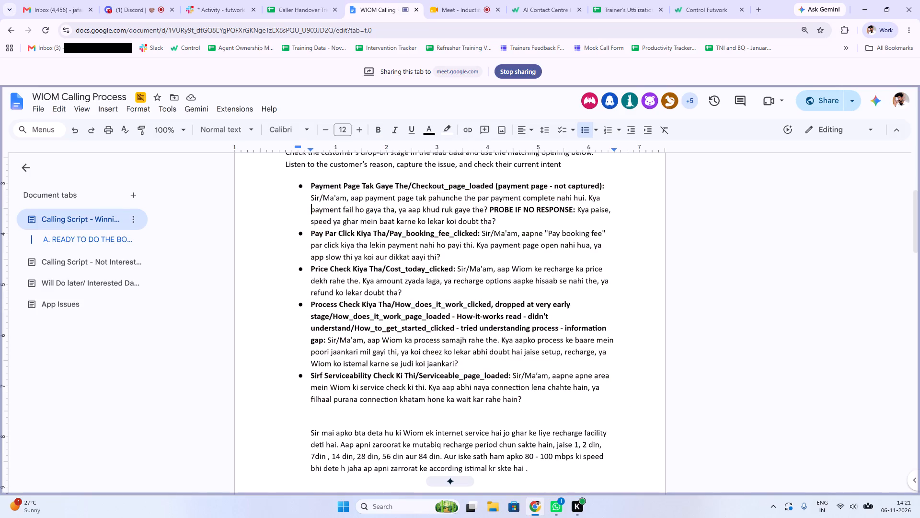
scroll(332, 239, "up", 1)
scroll(334, 249, "down", 3)
Read the Wiom service description paragraph covering the home recharge facility, recharge periods and internet speed.
scroll(353, 271, "down", 1)
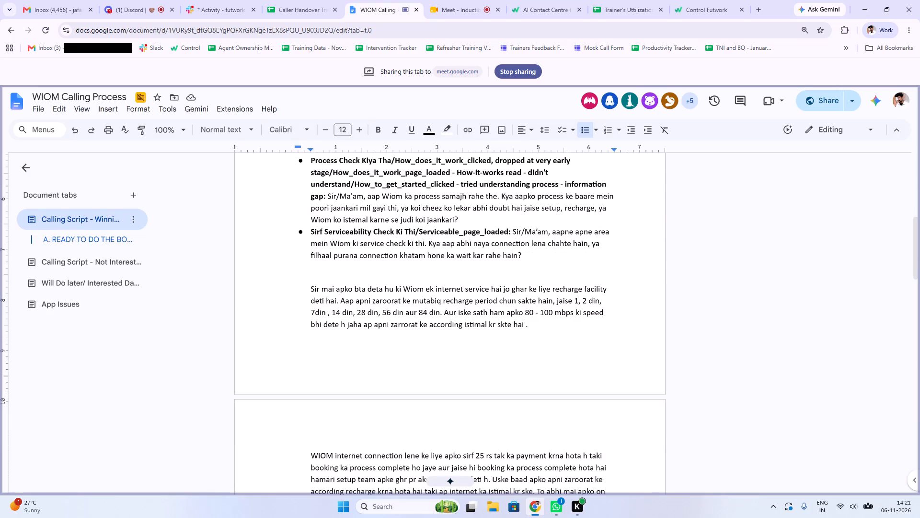
left_click_drag(307, 291, 493, 283)
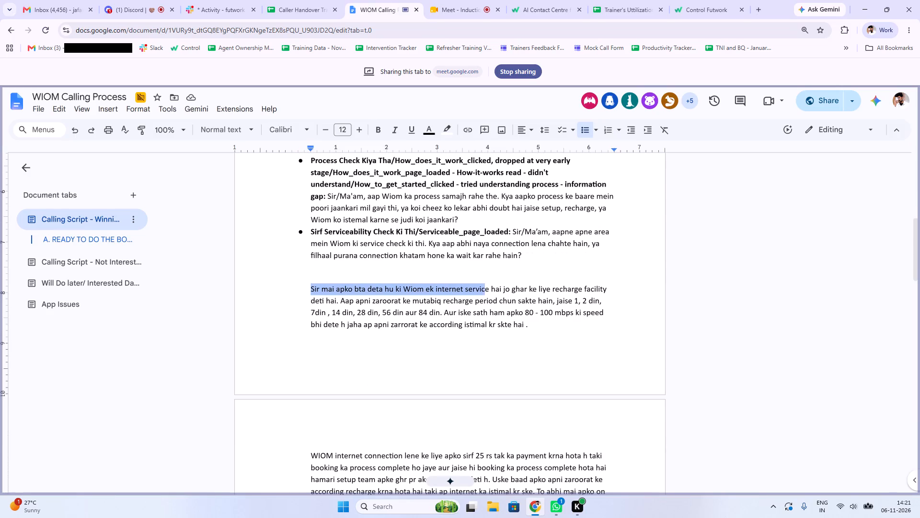
left_click_drag(493, 283, 495, 284)
left_click(540, 261)
left_click(477, 269)
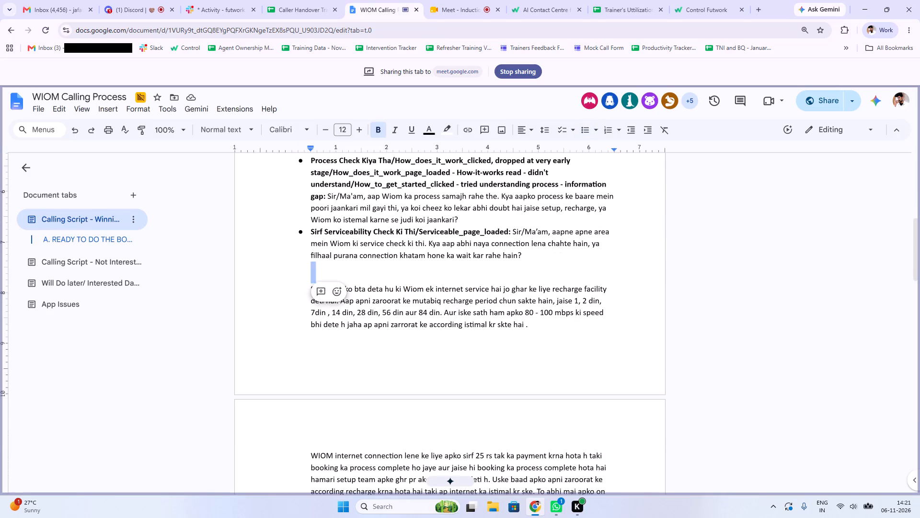
left_click(383, 271)
left_click(341, 270)
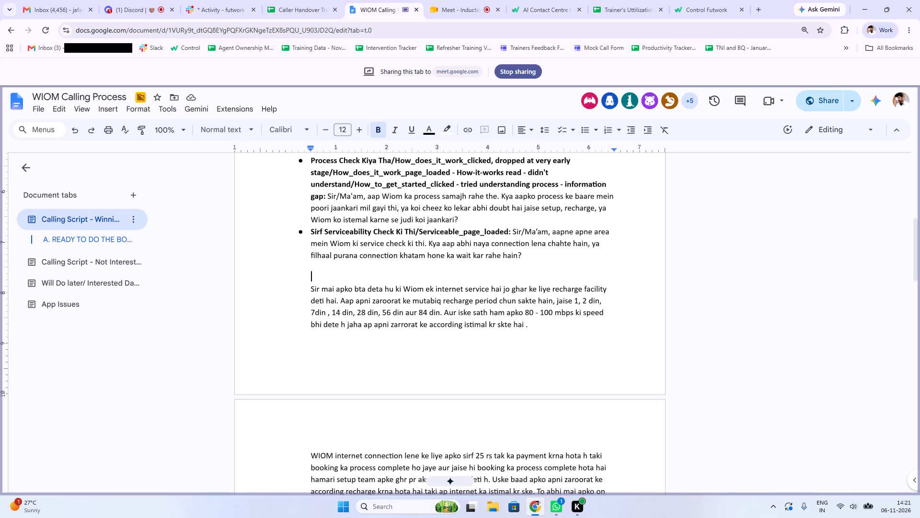
scroll(373, 268, "down", 1)
left_click_drag(309, 242, 490, 246)
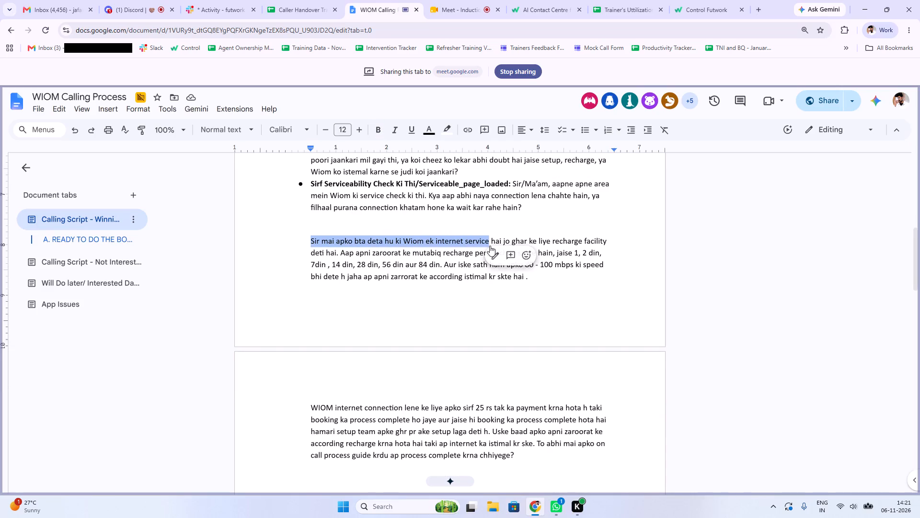
left_click_drag(513, 241, 616, 240)
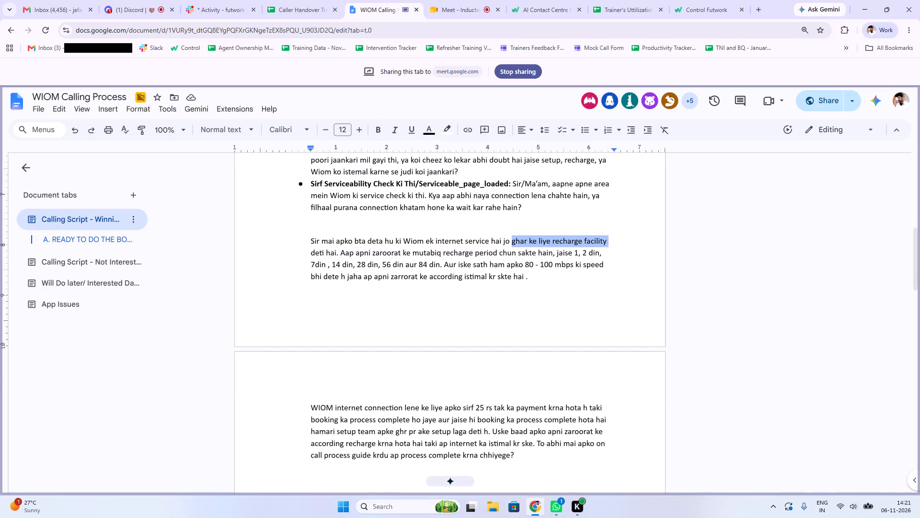
left_click_drag(616, 240, 393, 250)
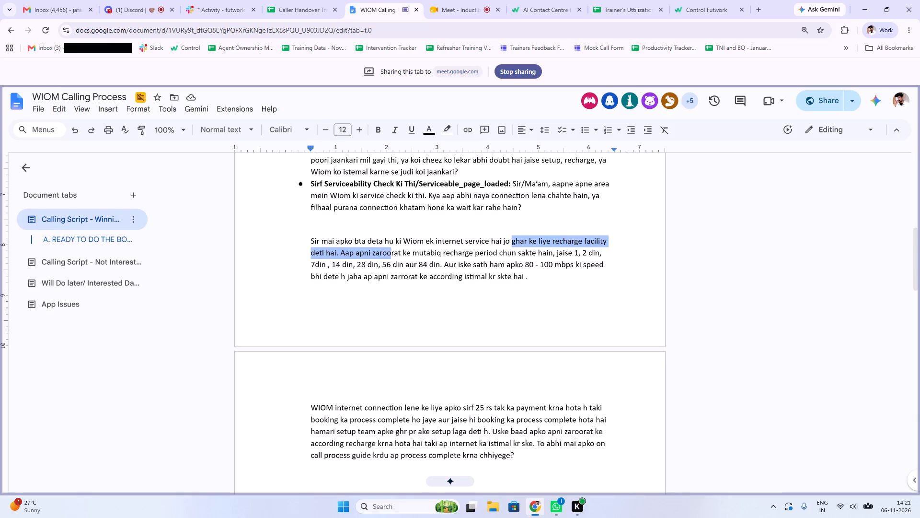
left_click_drag(393, 250, 558, 251)
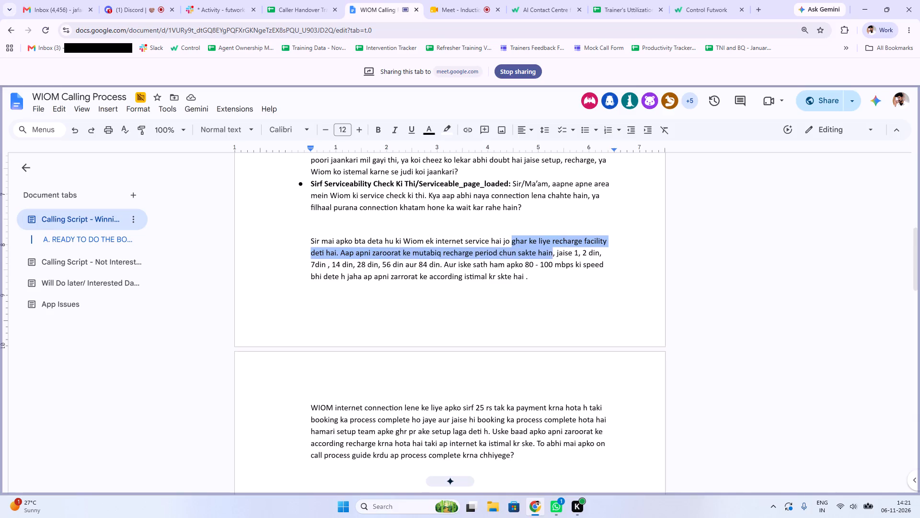
left_click_drag(558, 251, 578, 250)
left_click_drag(578, 250, 412, 264)
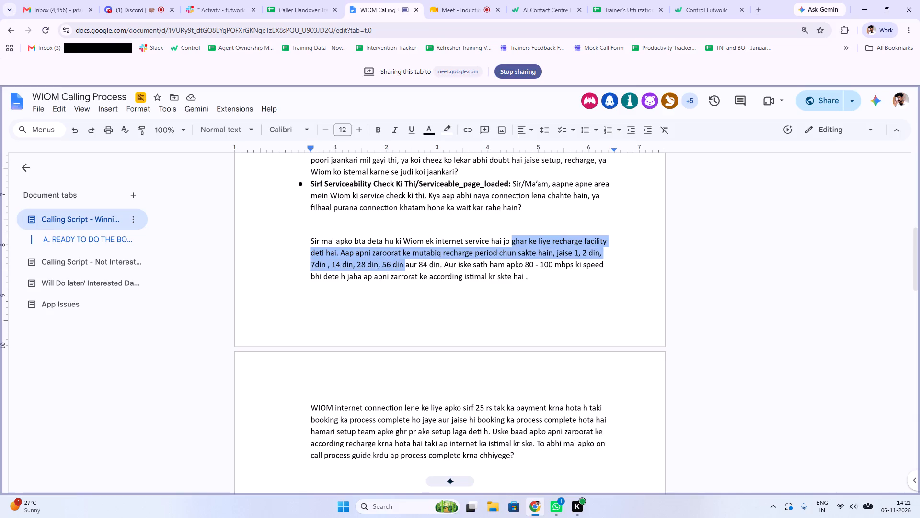
left_click_drag(412, 264, 483, 263)
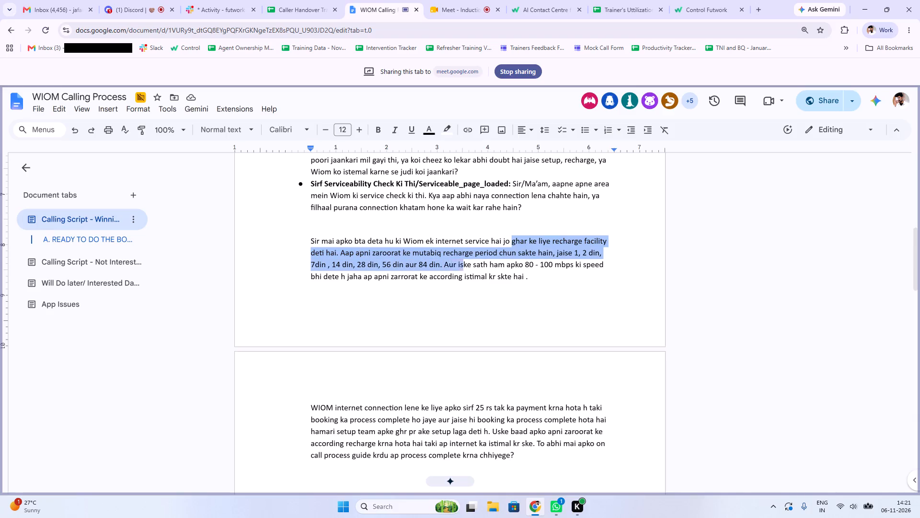
left_click_drag(483, 263, 389, 286)
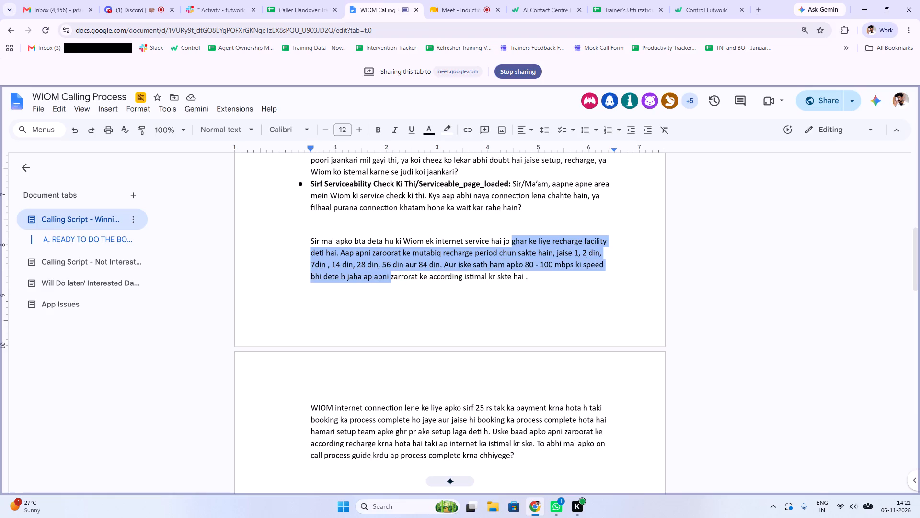
left_click_drag(389, 286, 541, 275)
Remove the extra space before the full stop ending the Wiom service description paragraph, so it ends with "hai.".
scroll(538, 275, "down", 1)
left_click(485, 269)
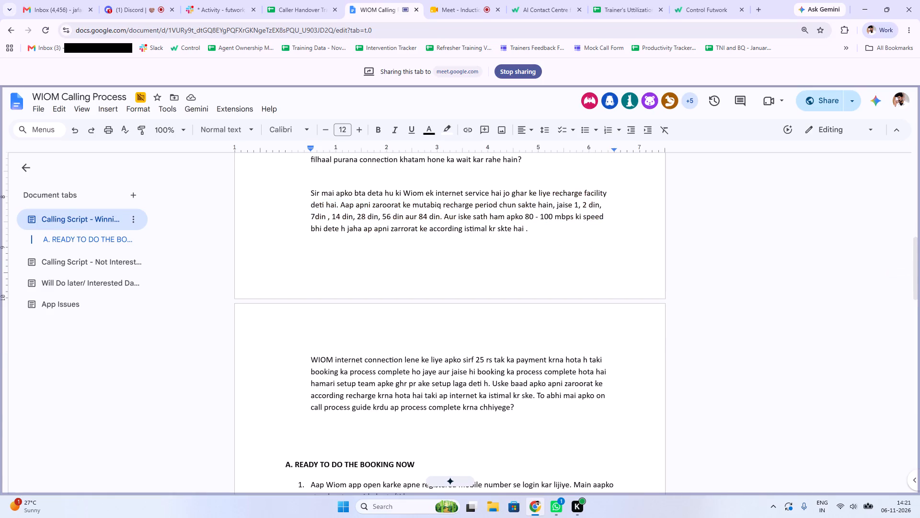
left_click(543, 229)
left_click(537, 229)
key("BackSpace")
key("BackSpace")
key("BackSpace")
type(".")
Append the sentence "Kya mai apki help krdu booking process me ?" to the Wiom service description paragraph.
key("space")
type("Kya mai apki he")
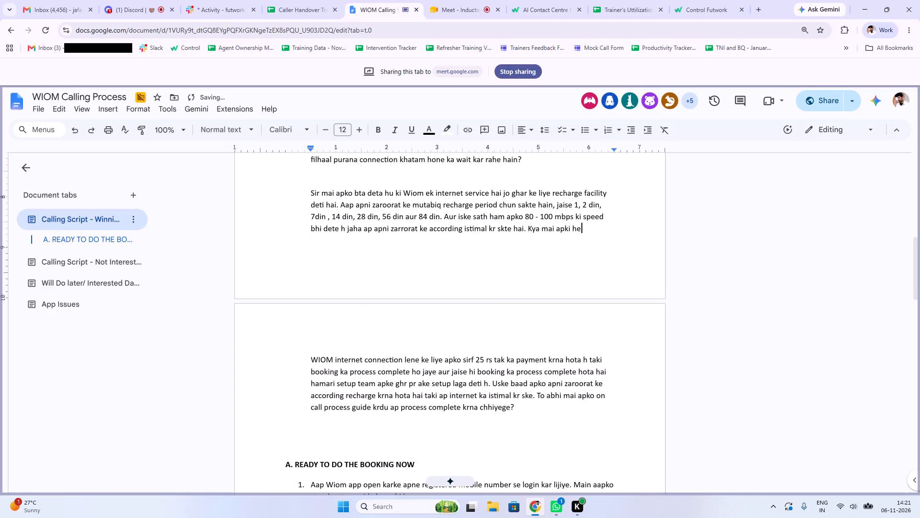
type("lp krdo")
key("BackSpace")
type("u ap")
key("BackSpace")
key("BackSpace")
type("booking process me ?")
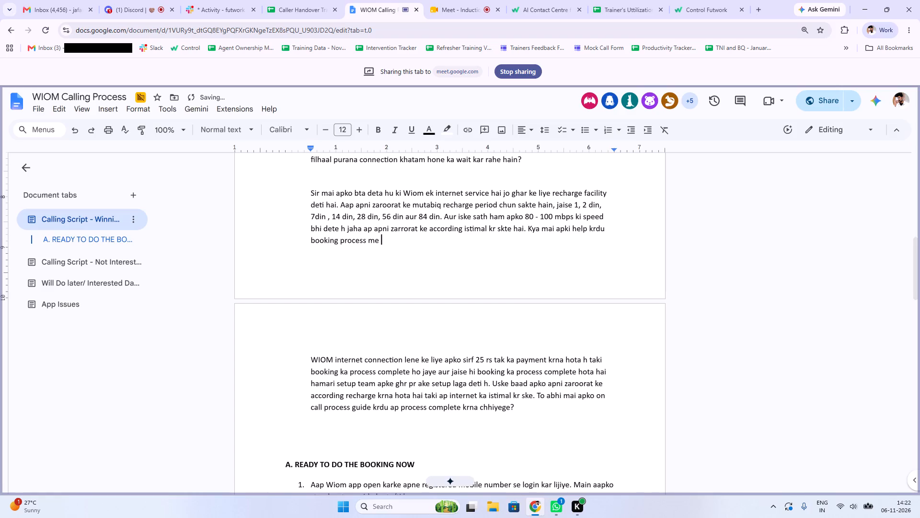
key("space")
left_click(401, 258)
Review the numbered booking steps under A. READY TO DO THE BOOKING NOW, from app login to the "Booking ho gayi" message.
scroll(405, 262, "down", 4)
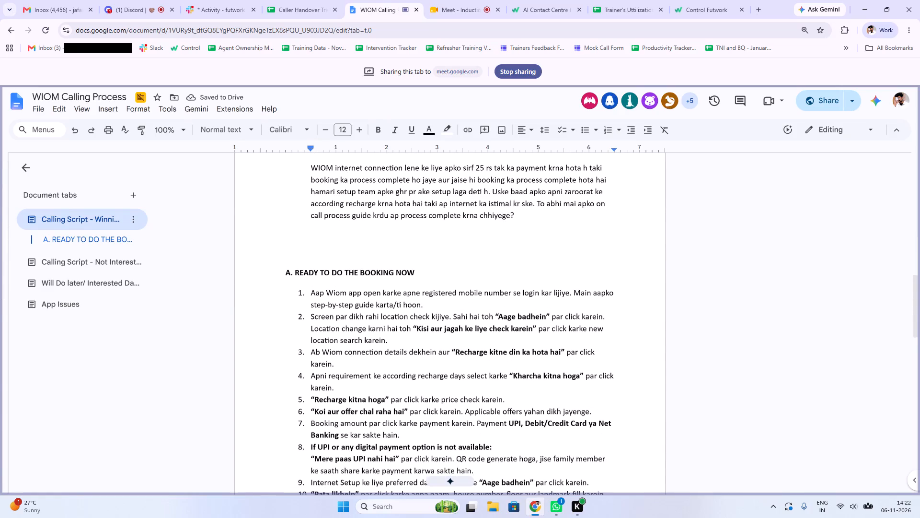
left_click_drag(283, 271, 360, 273)
left_click(487, 277)
left_click_drag(331, 290, 366, 283)
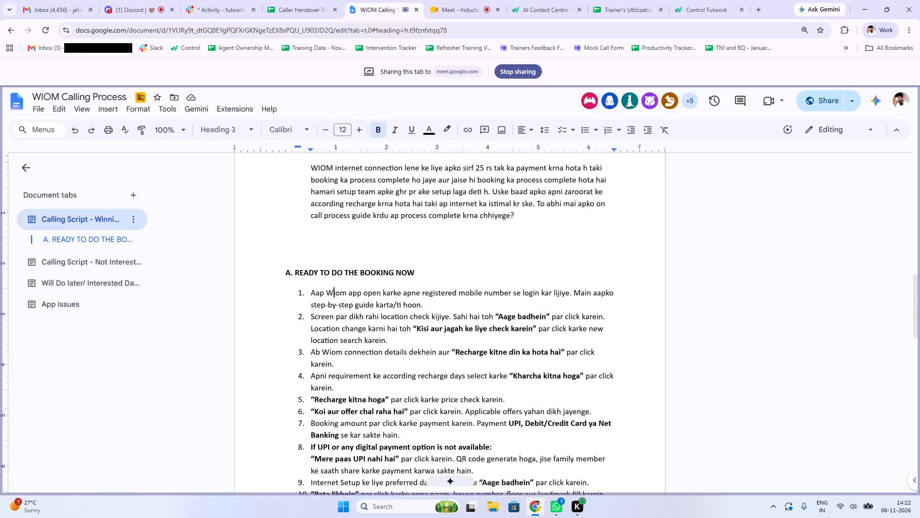
left_click_drag(366, 283, 613, 296)
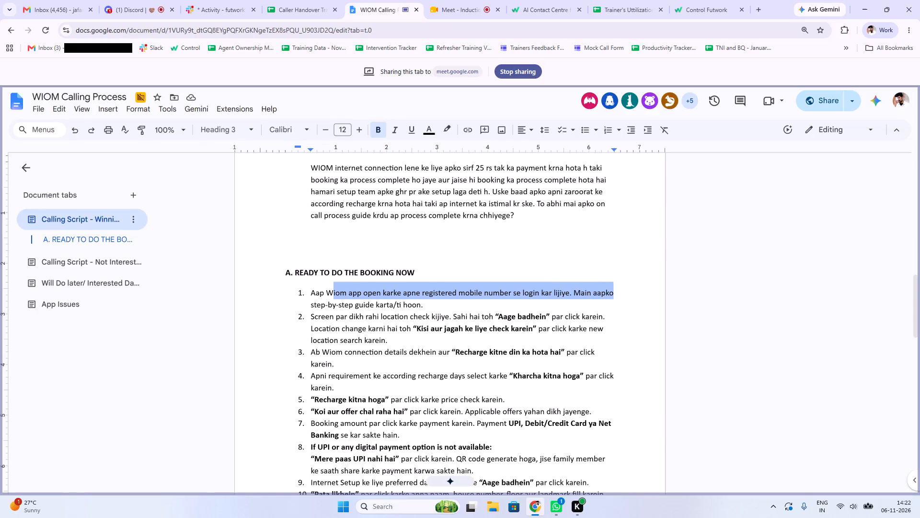
left_click_drag(613, 296, 609, 306)
left_click(509, 301)
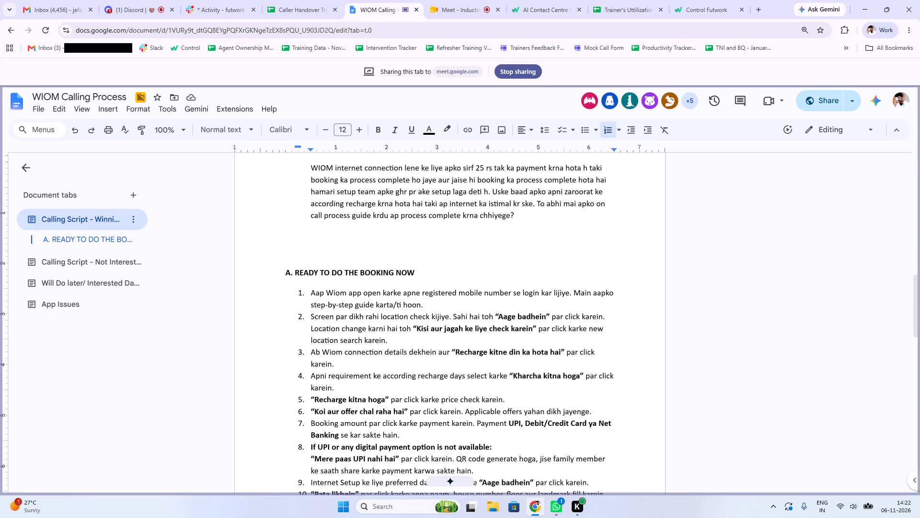
scroll(470, 330, "down", 2)
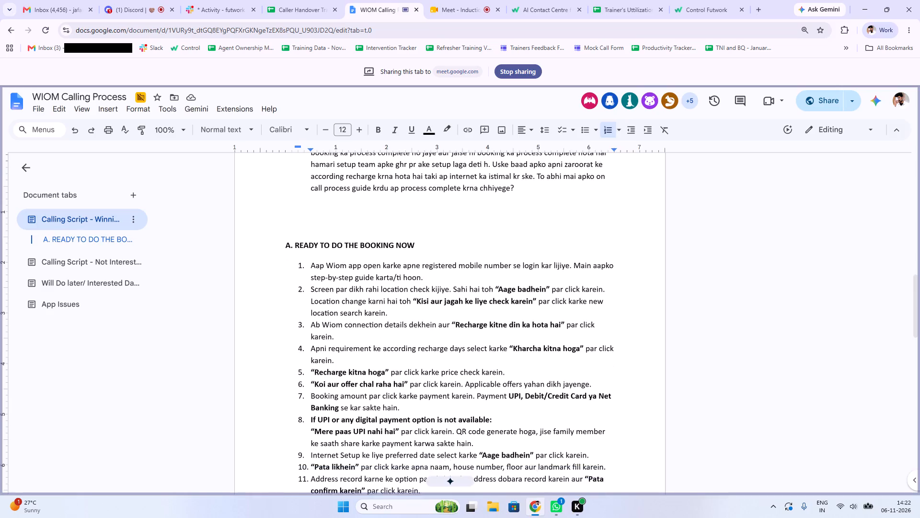
scroll(464, 327, "down", 3)
left_click(429, 309)
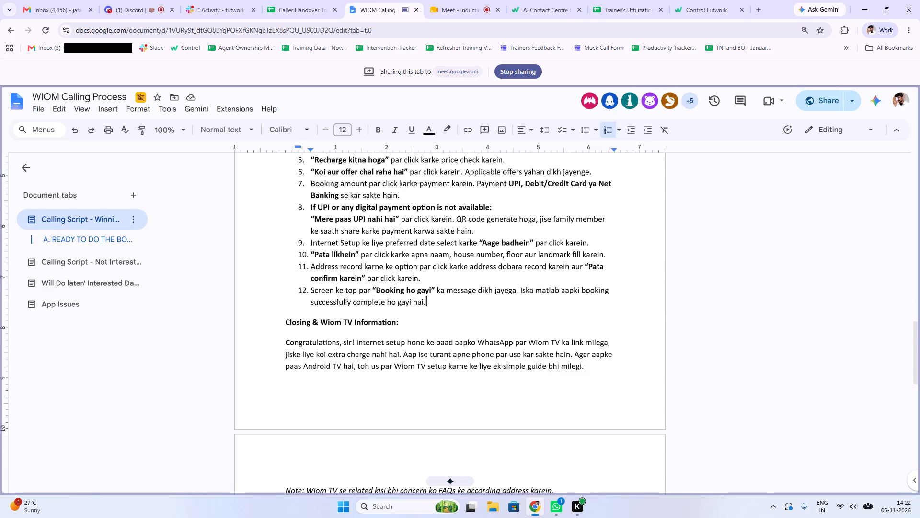
Remove the blank line between the "Agar aapko koi bhi jaankari chahiye" and "Apna samay dene ke liye dhanyawaad" closing lines.
scroll(413, 317, "down", 2)
left_click(402, 294)
scroll(402, 294, "down", 1)
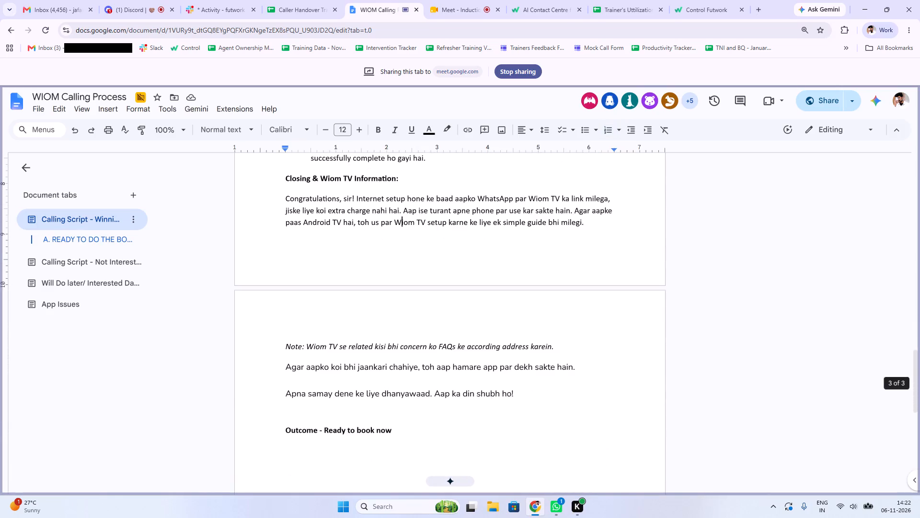
scroll(402, 295, "down", 1)
left_click(317, 334)
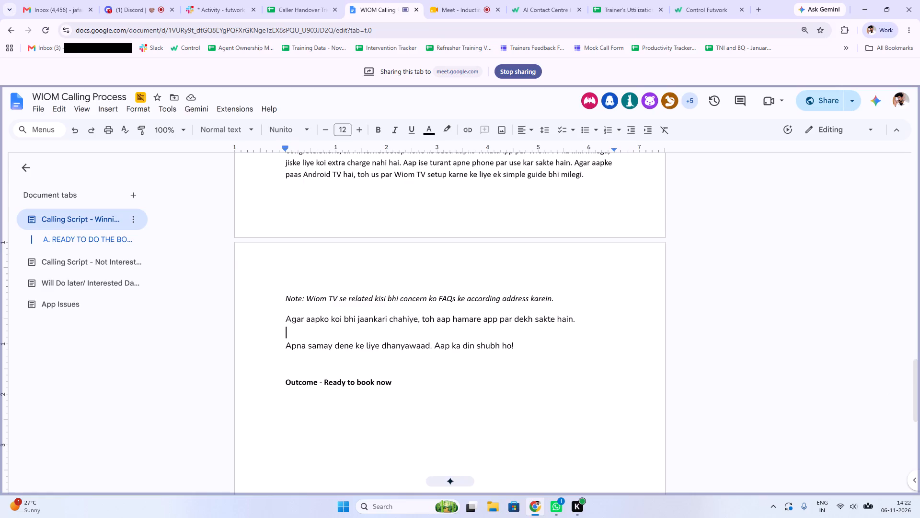
key("BackSpace")
Delete the italic note about addressing Wiom TV concerns according to the FAQs.
left_click(331, 313)
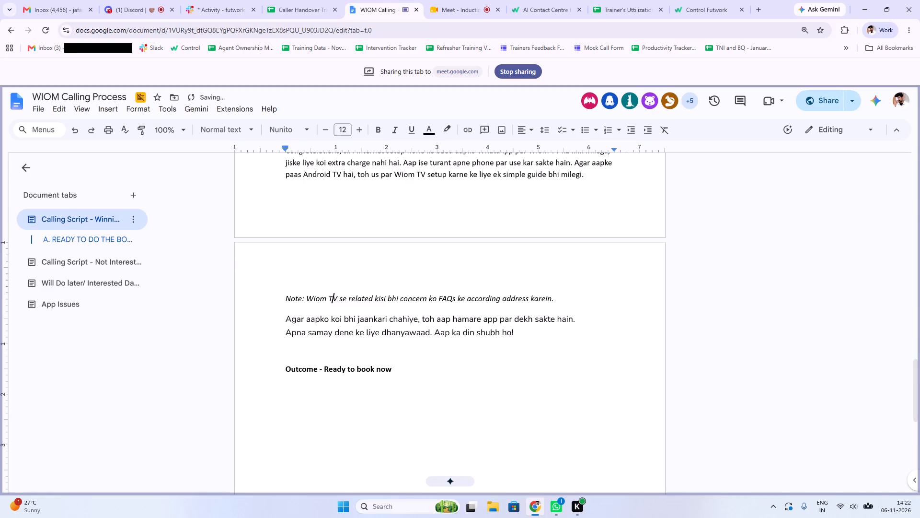
triple_click(330, 302)
key("BackSpace")
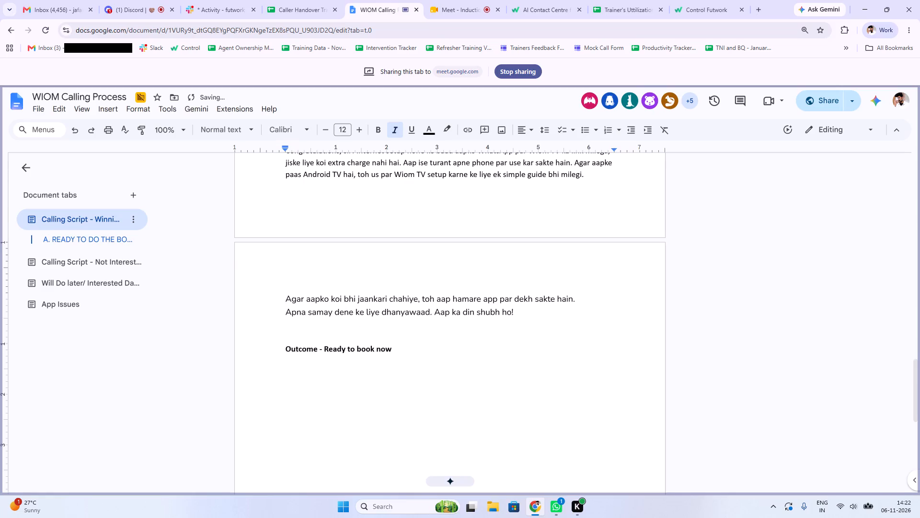
Read the two closing lines and the "Outcome - Ready to book now" line at the end of the script.
left_click(505, 300)
double_click(505, 300)
left_click(415, 328)
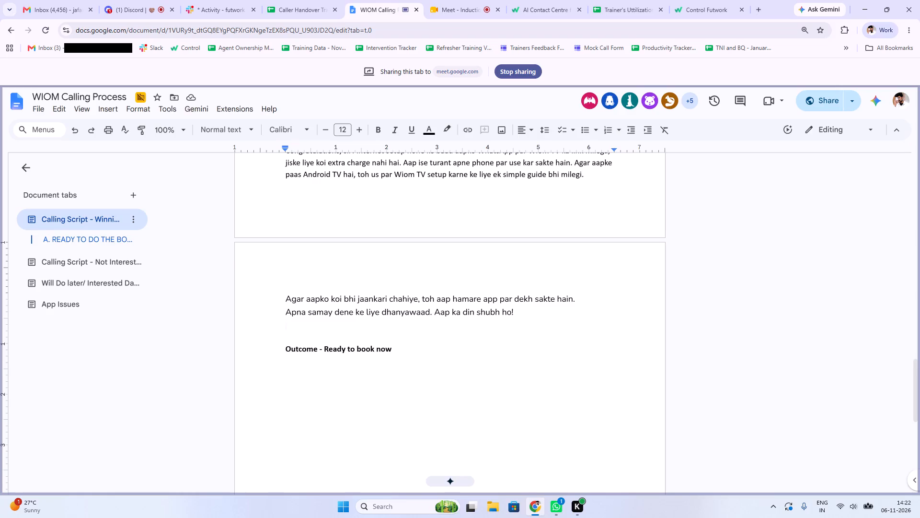
left_click_drag(525, 316, 287, 302)
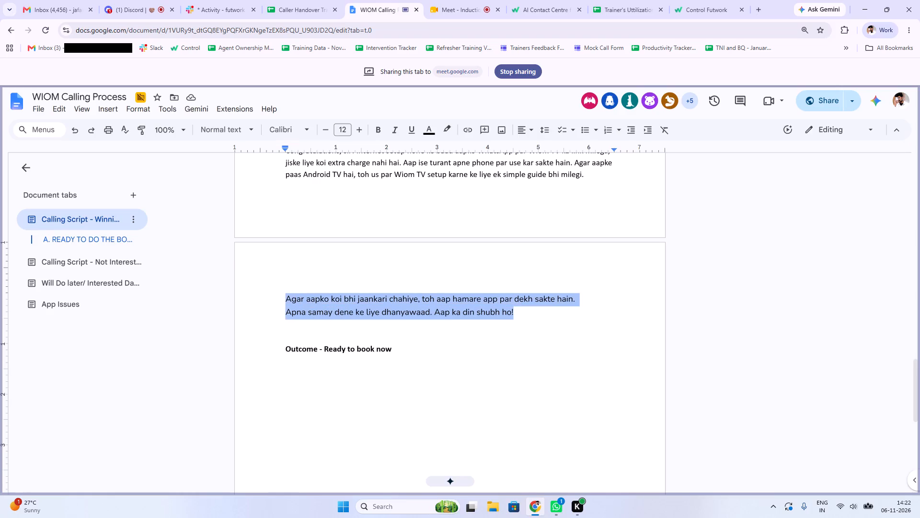
left_click_drag(287, 302, 287, 302)
left_click(375, 331)
left_click_drag(286, 351, 379, 349)
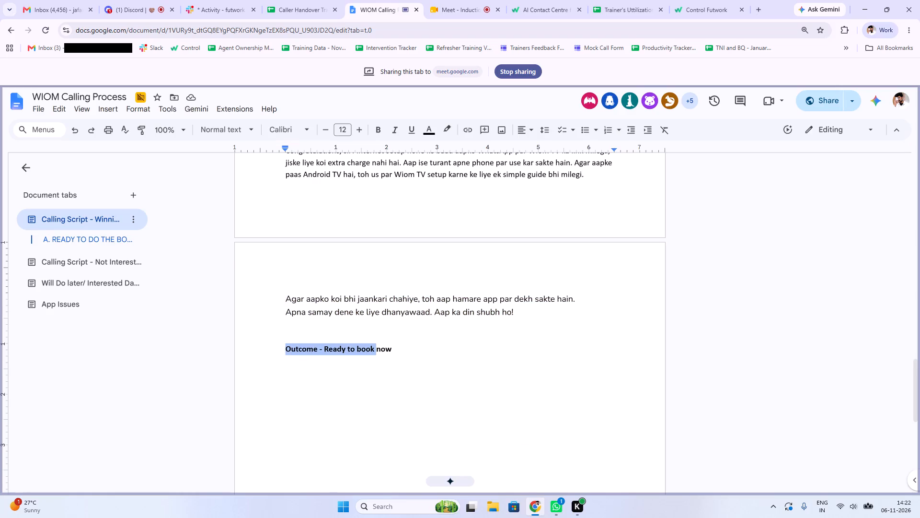
left_click_drag(379, 349, 402, 348)
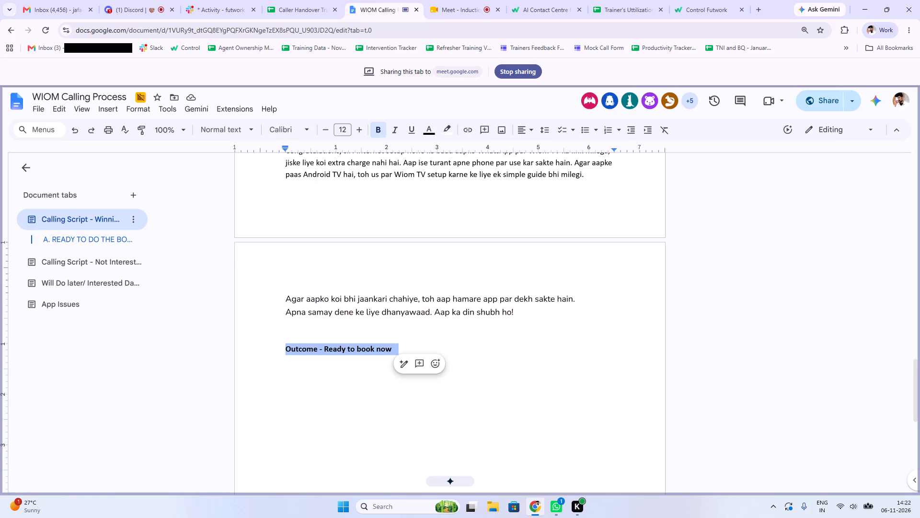
left_click(379, 354)
left_click(366, 361)
Review the script again from the Wiom service description and stage-based openings back up to the greeting.
scroll(372, 306, "up", 15)
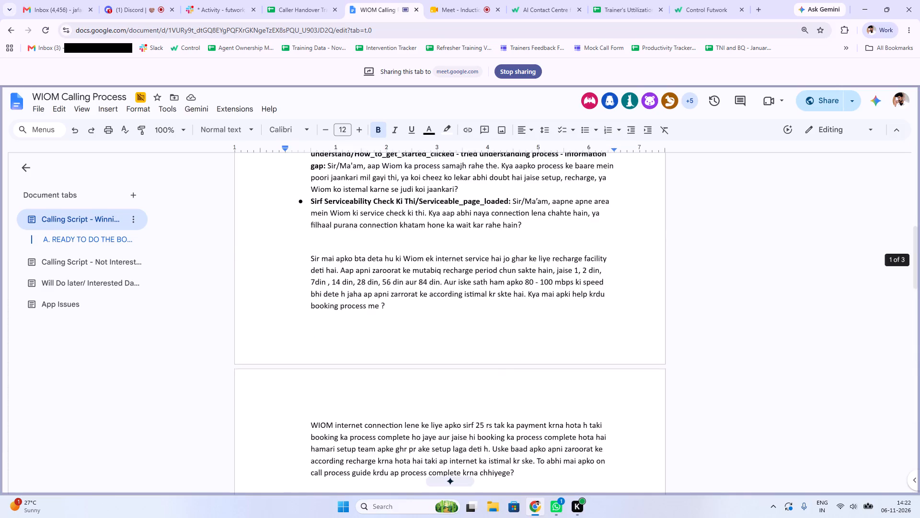
scroll(392, 284, "up", 3)
scroll(345, 248, "down", 1)
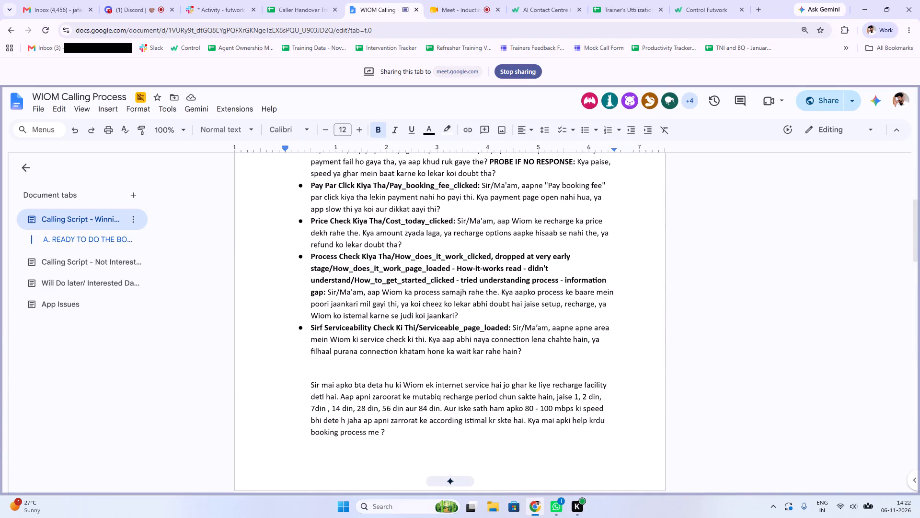
left_click_drag(332, 259, 412, 262)
left_click(291, 281)
left_click(266, 264)
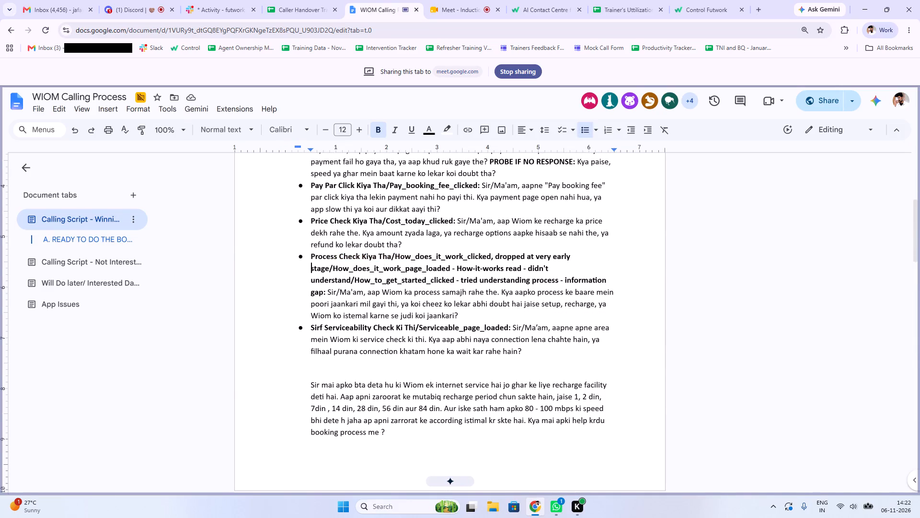
left_click(261, 212)
scroll(317, 288, "up", 8)
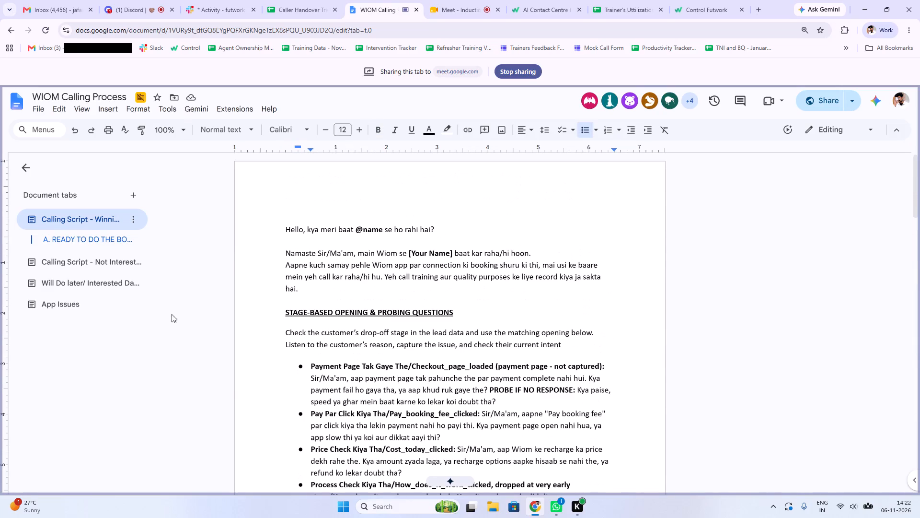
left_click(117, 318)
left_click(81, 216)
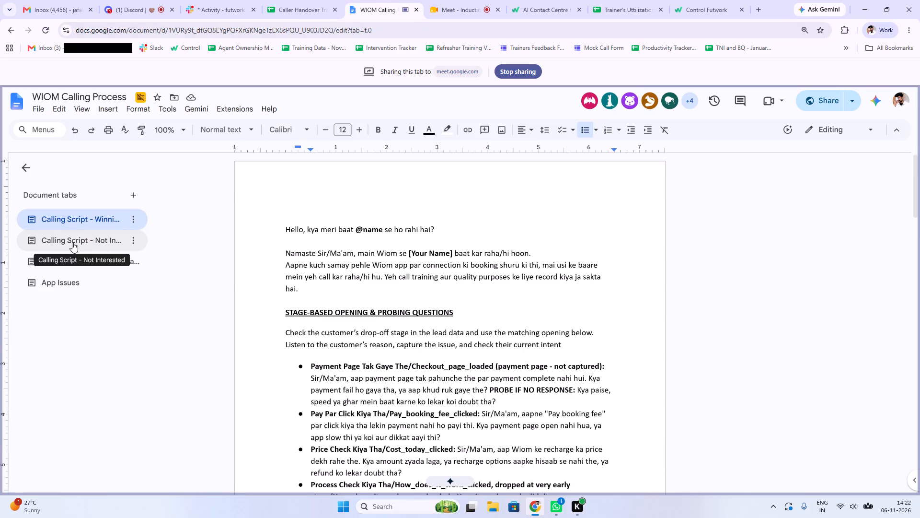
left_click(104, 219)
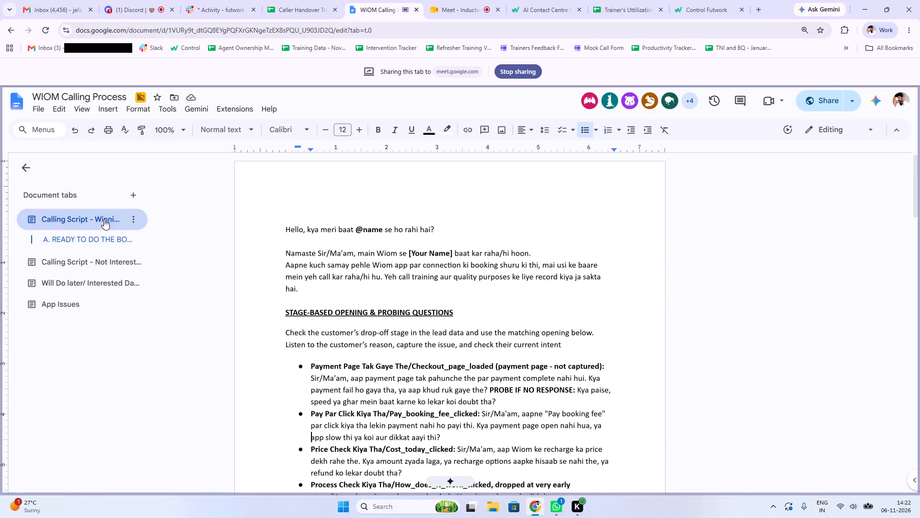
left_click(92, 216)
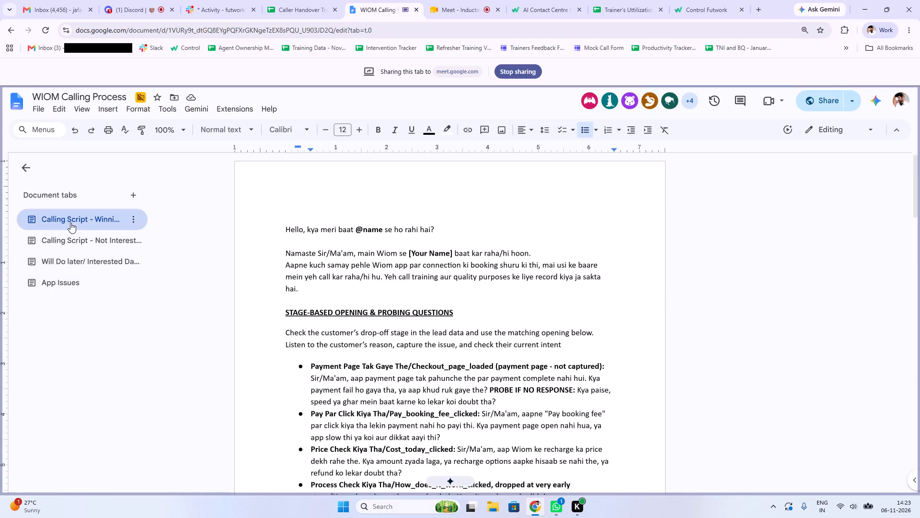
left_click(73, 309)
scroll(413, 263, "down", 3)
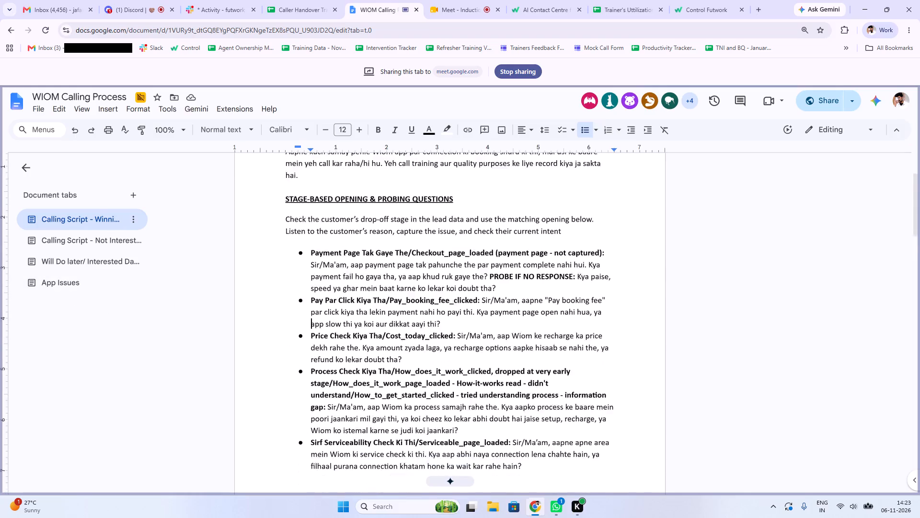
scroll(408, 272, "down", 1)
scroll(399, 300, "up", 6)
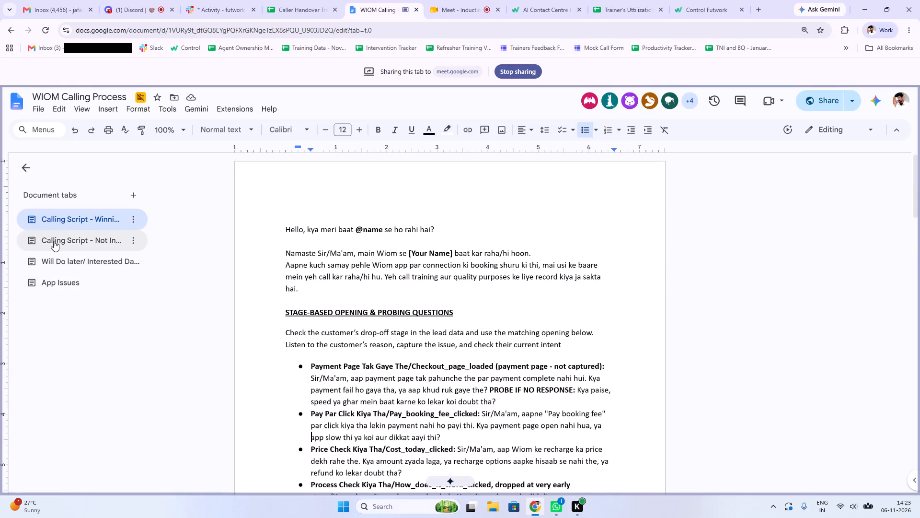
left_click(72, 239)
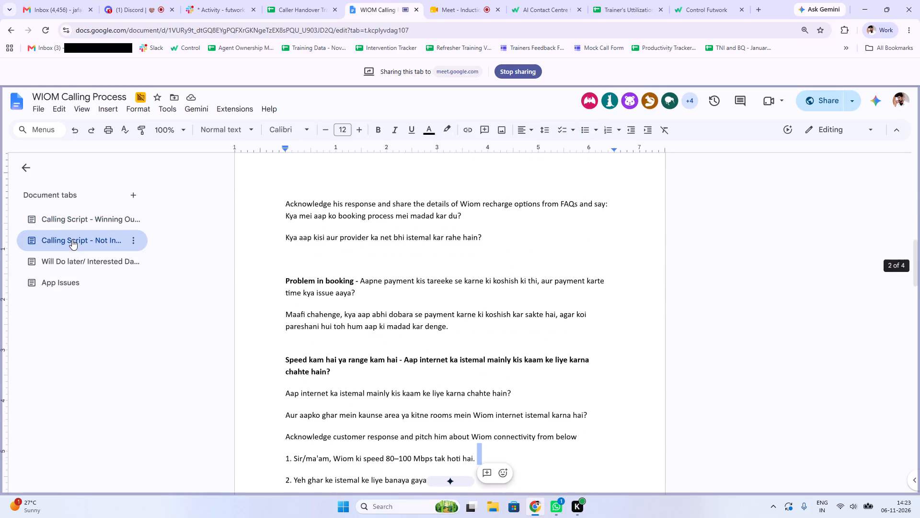
Rename the "Calling Script - Winning Outcome" document tab as "Winning Outcome".
double_click(88, 222)
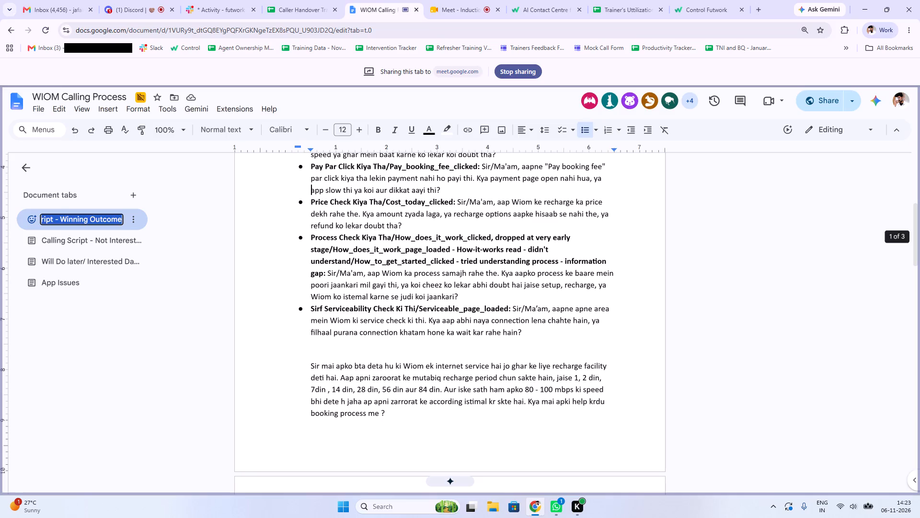
type("Winning Outcome")
Rename the "Calling Script - Not Interested" document tab as "Not Interested".
double_click(77, 246)
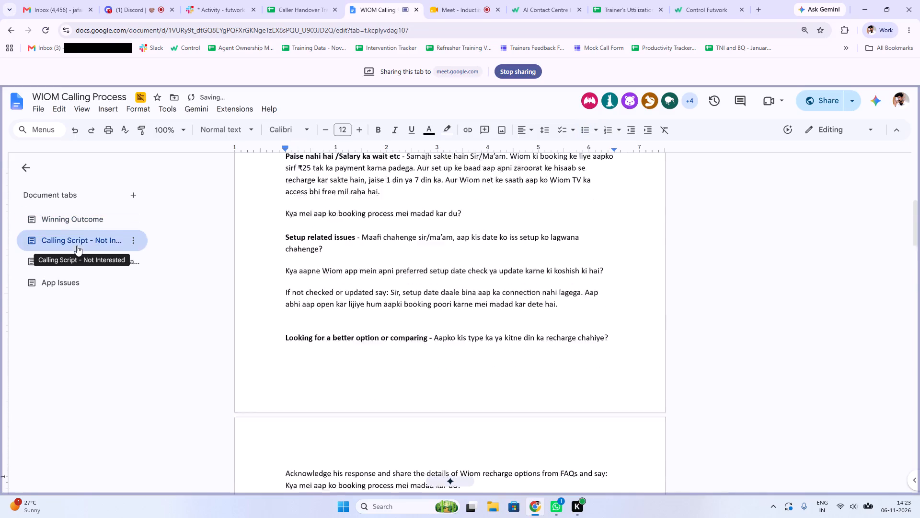
key("ctrl+a")
type("Not Interested")
left_click(72, 258)
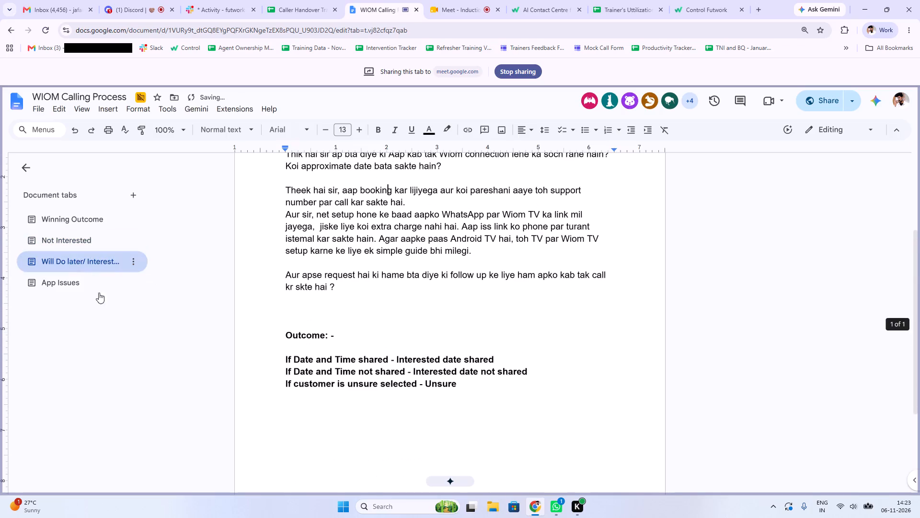
left_click(97, 327)
left_click(95, 326)
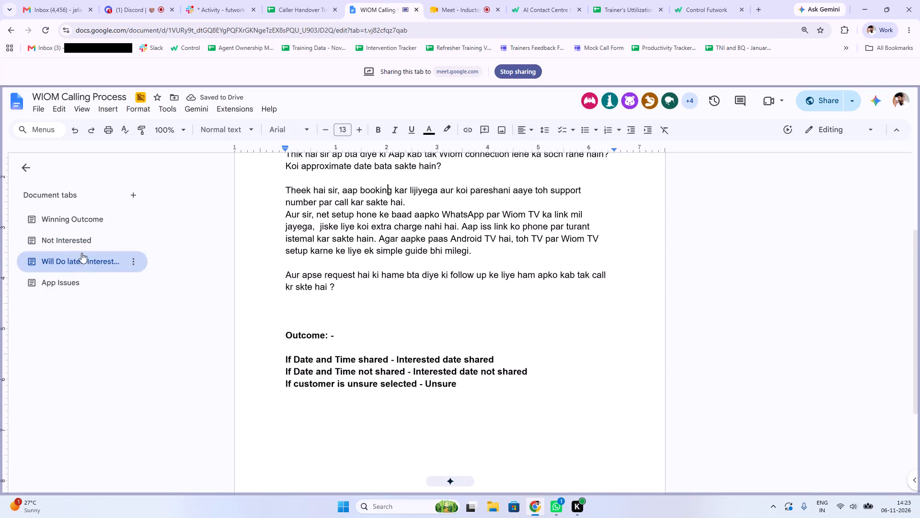
Read the opening question of the Not Interested script, for when the customer says they do not want the connection.
left_click(79, 243)
scroll(396, 257, "up", 5)
scroll(299, 224, "up", 10)
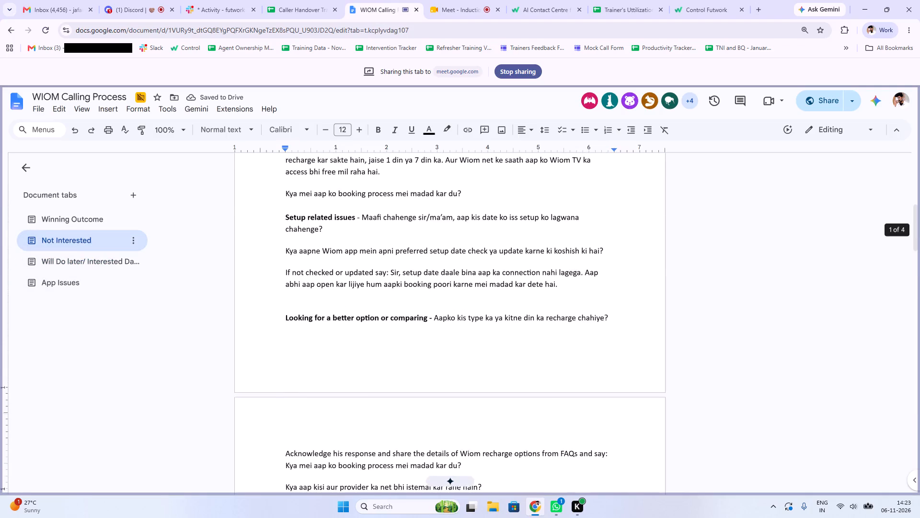
scroll(304, 265, "up", 7)
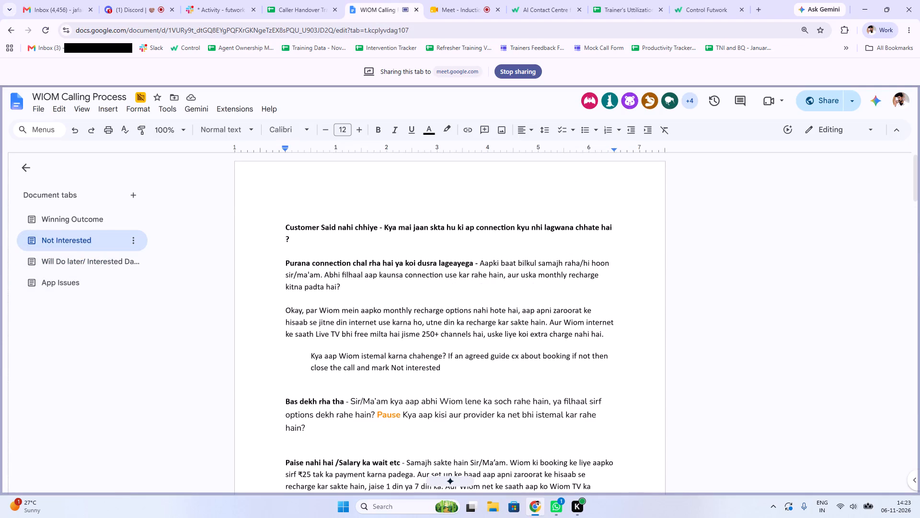
left_click_drag(382, 226, 603, 229)
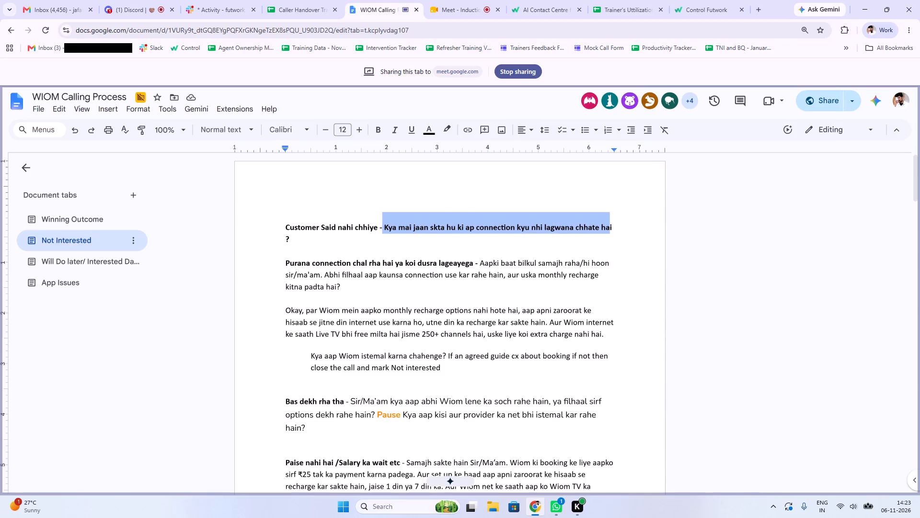
left_click_drag(603, 229, 635, 236)
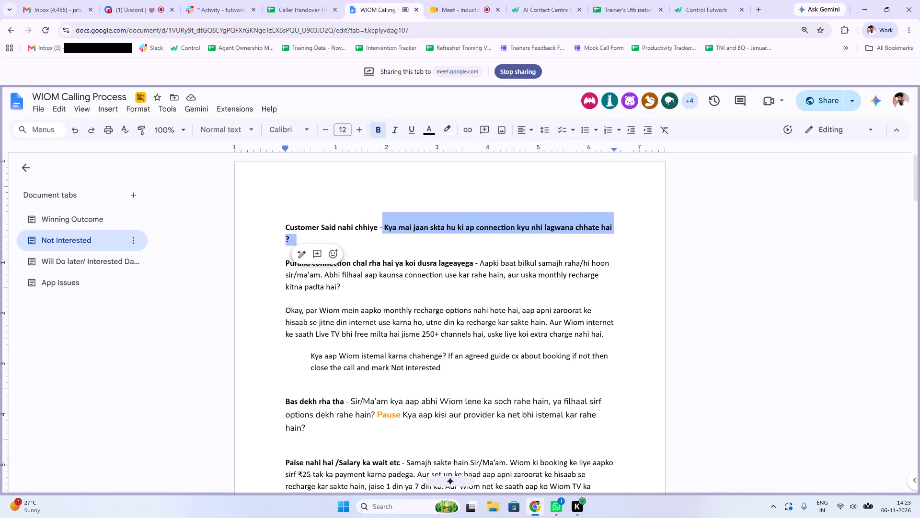
left_click(483, 251)
left_click_drag(382, 225, 575, 235)
left_click(564, 247)
Read the reply for customers who already have a connection or will take another, including the question about their current connection.
scroll(496, 248, "down", 1)
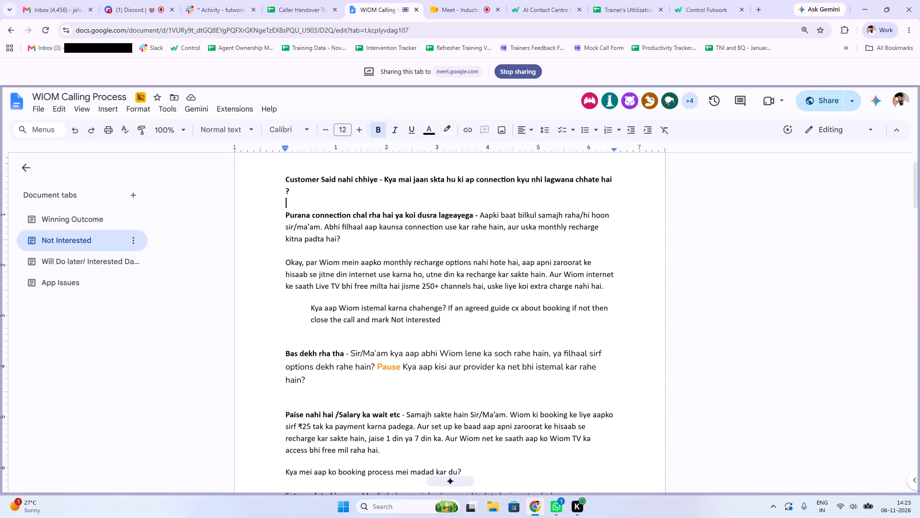
left_click_drag(287, 214, 310, 218)
left_click_drag(310, 218, 456, 218)
left_click(497, 246)
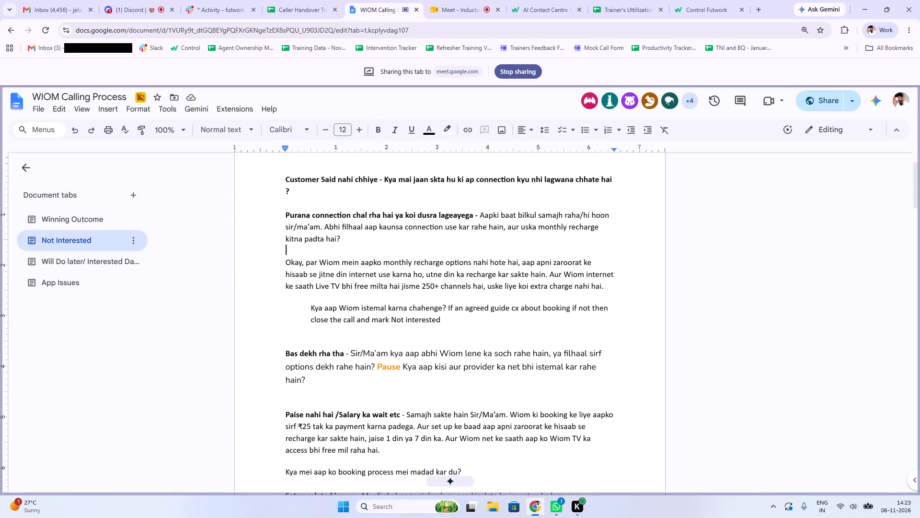
left_click_drag(333, 229, 409, 228)
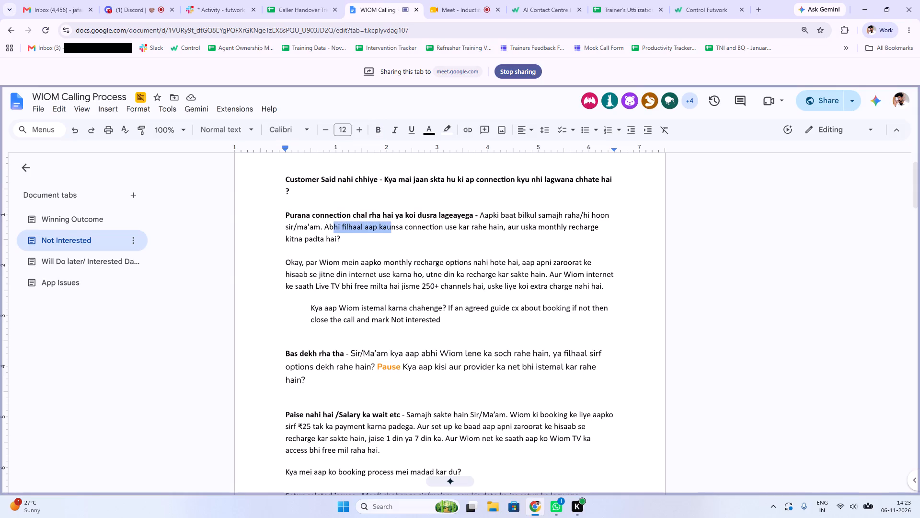
left_click_drag(409, 228, 506, 227)
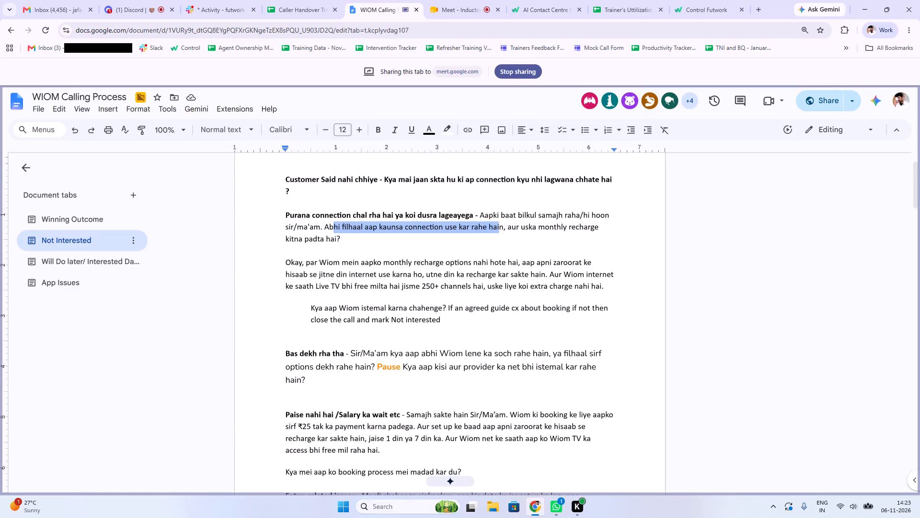
left_click_drag(506, 227, 473, 244)
In the existing-connection reply's recharge question, replace "uska monthly" with "iska kitna".
double_click(550, 229)
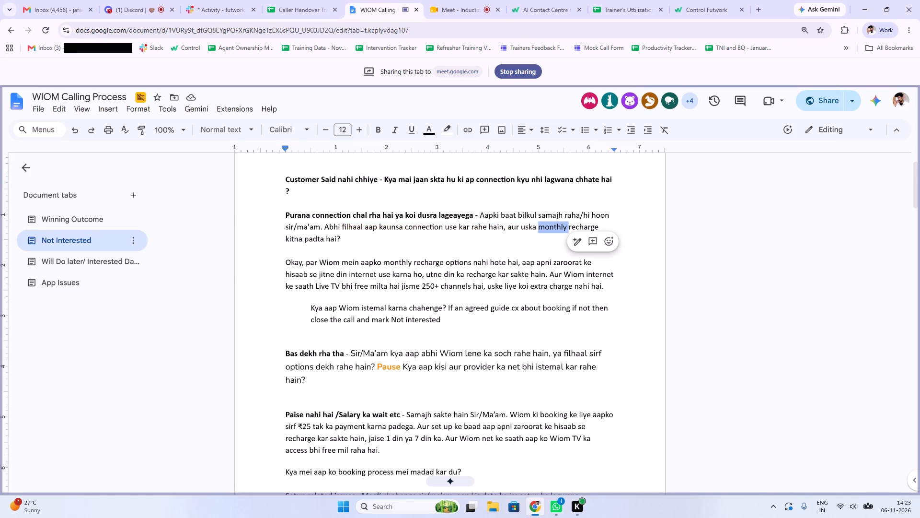
key("BackSpace")
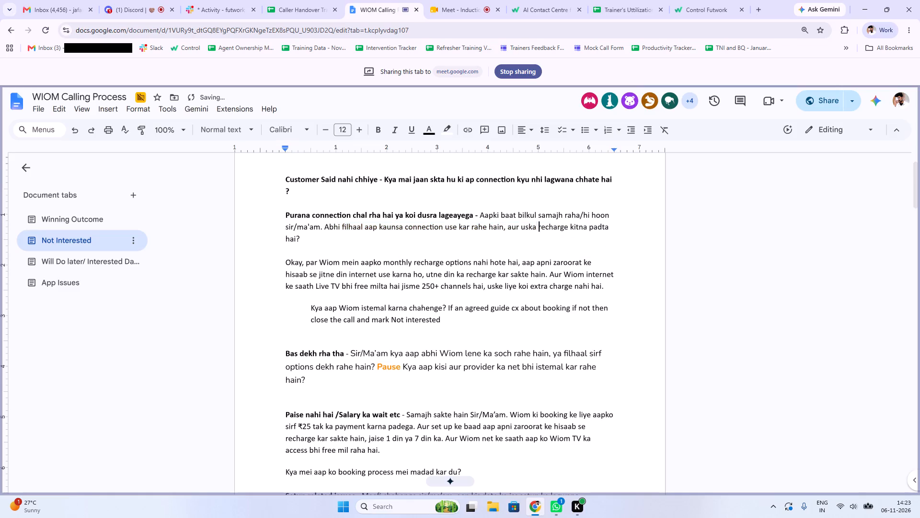
key("BackSpace")
key("BackSpace")
key("BackSpace")
key("BackSpace")
key("BackSpace")
type("ik")
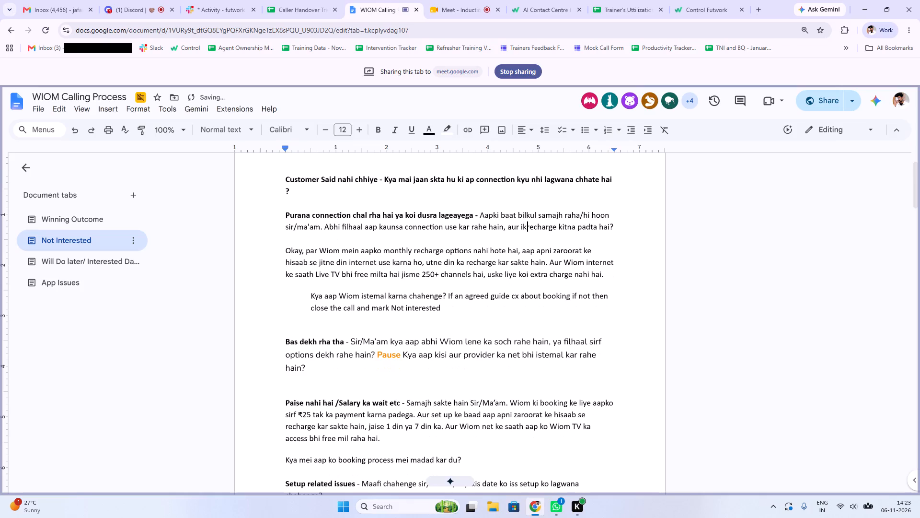
key("BackSpace")
type("ska kitna")
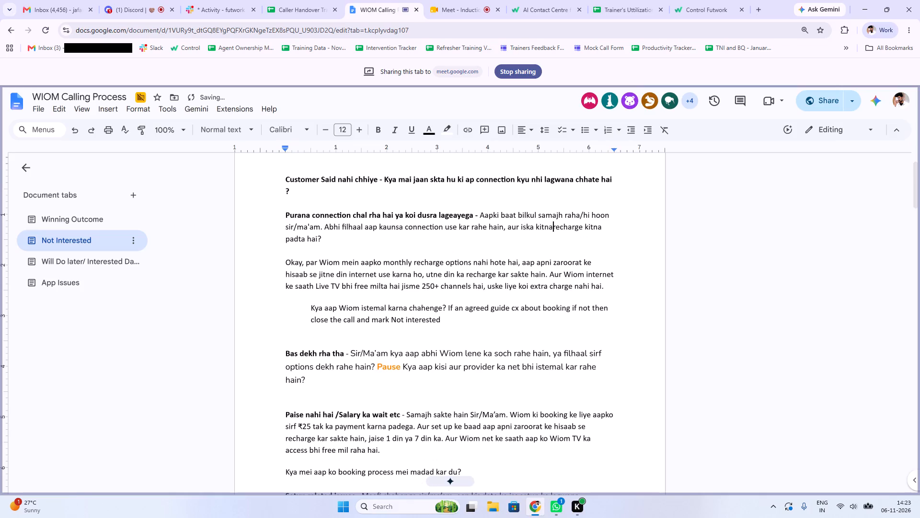
key("space")
key("Right")
key("Down")
left_click(390, 240)
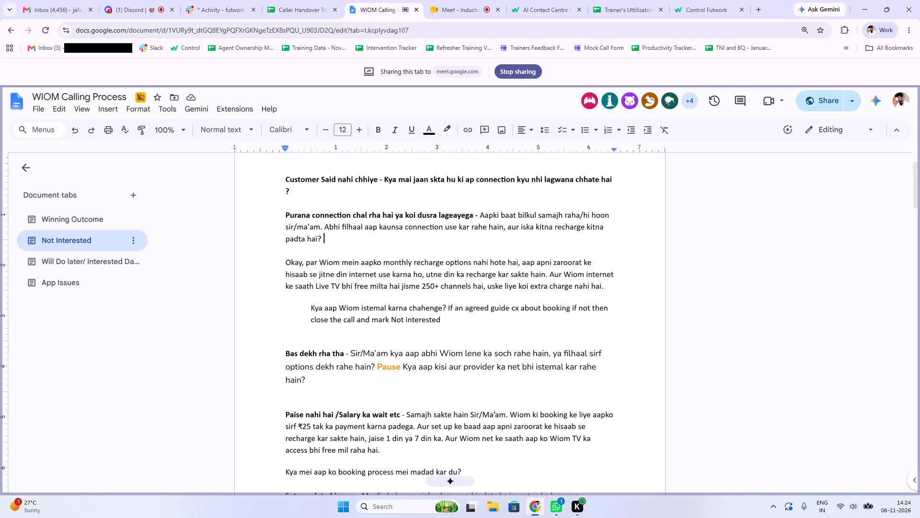
Replace "monthly" with "fixed" in the "Okay, par Wiom mein aapko" sentence about recharge options.
left_click_drag(305, 264, 316, 262)
left_click_drag(316, 262, 445, 261)
double_click(395, 264)
type("fox")
key("BackSpace")
key("BackSpace")
type("ixed")
key("space")
key("Right")
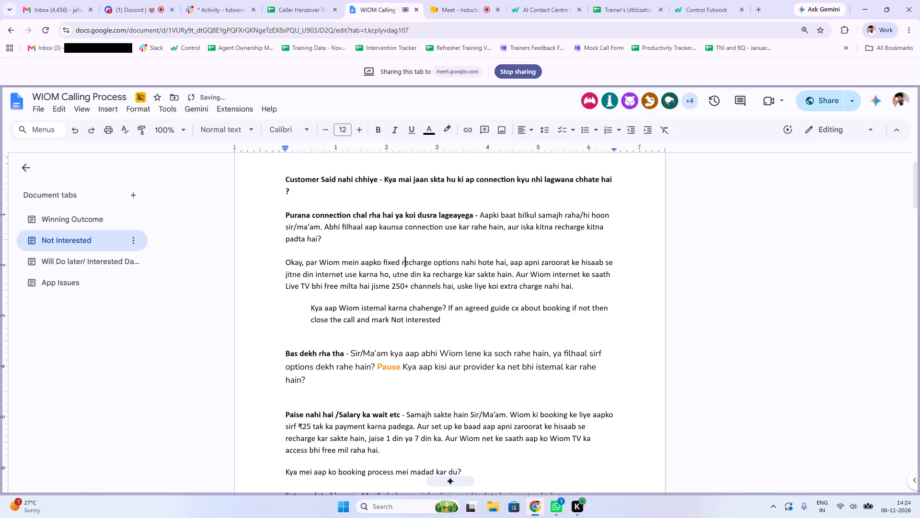
key("Right")
key("Right")
key("Right")
key("Right")
key("Right")
key("Right")
key("Right")
key("Right")
key("Right")
key("Right")
key("Right")
key("Right")
key("Right")
key("Right")
key("Right")
key("Right")
key("Right")
key("Right")
key("Right")
key("Right")
key("Right")
Review the Not Interested replies alongside the Winning Outcome script, from the existing-connection objection to customers comparing better options.
left_click_drag(452, 327, 280, 229)
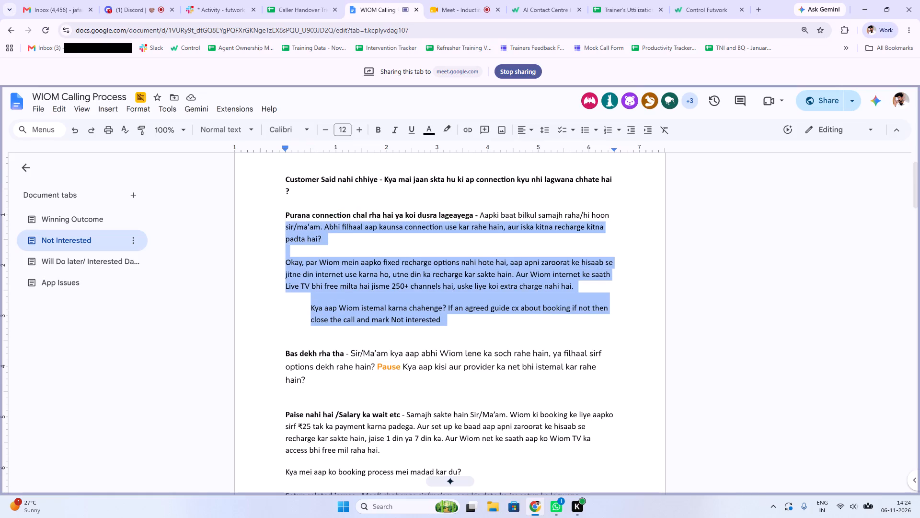
left_click_drag(280, 229, 280, 231)
left_click(420, 323)
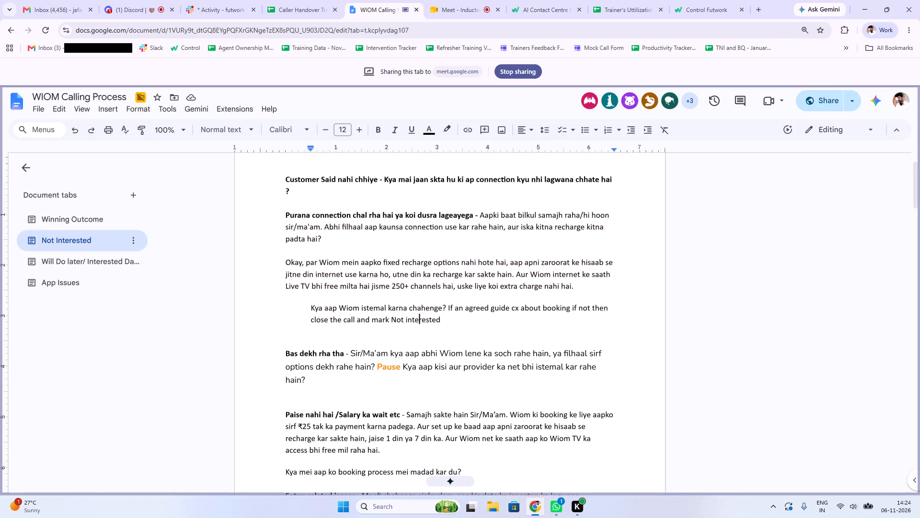
left_click(75, 215)
scroll(336, 282, "down", 9)
left_click(99, 237)
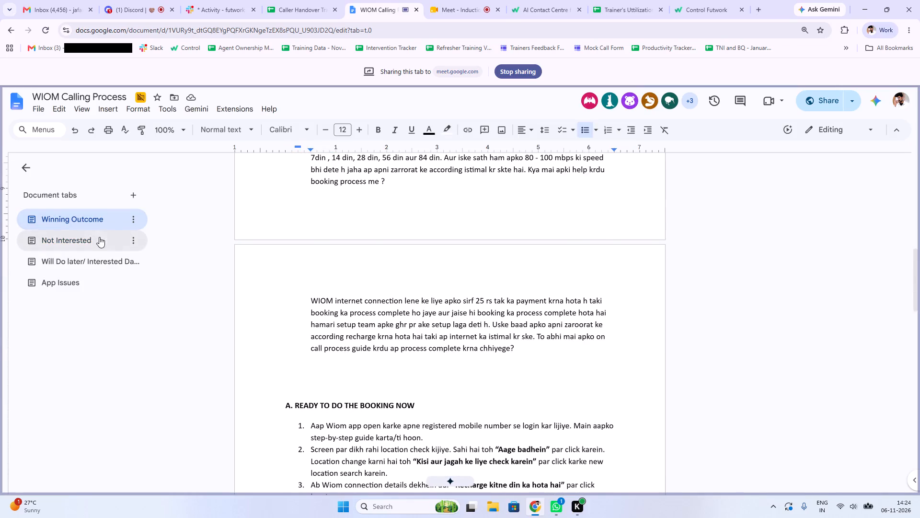
scroll(370, 286, "down", 1)
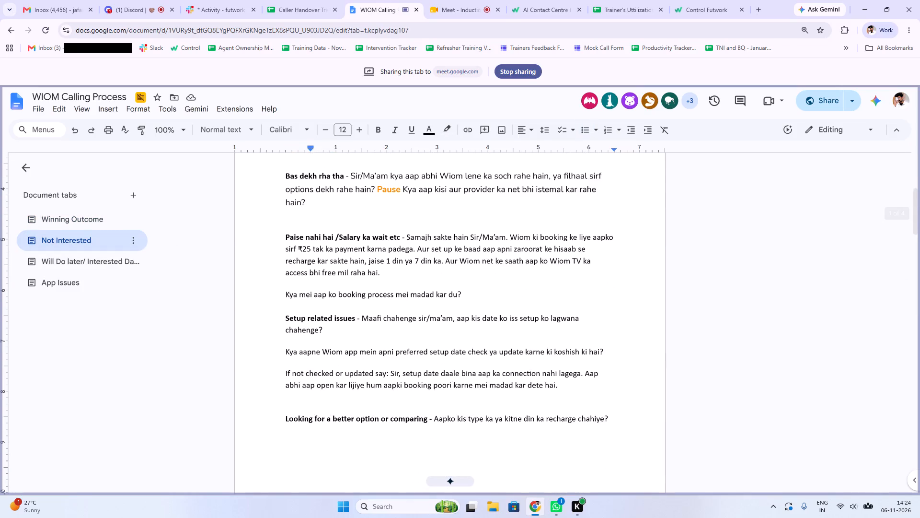
scroll(361, 230, "up", 3)
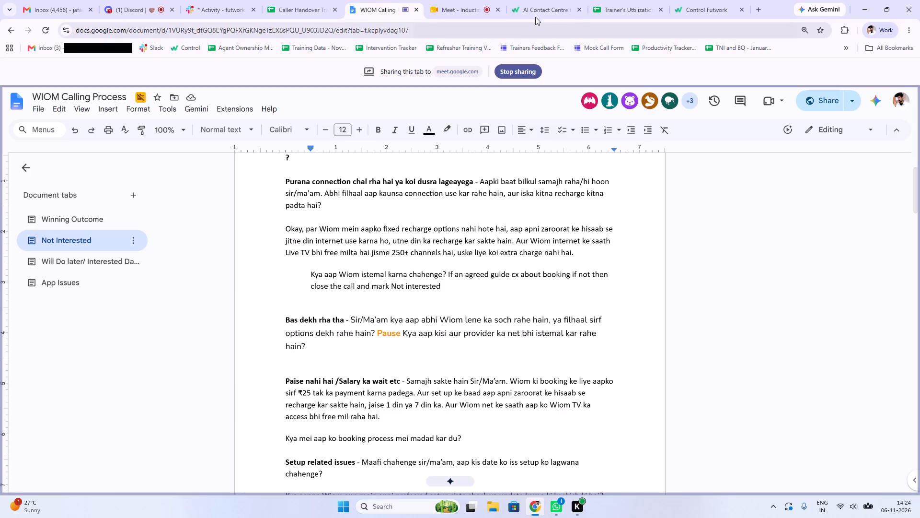
Switch to the Futwork script preview and go back to the question asking what trouble the customer had while booking.
left_click(540, 5)
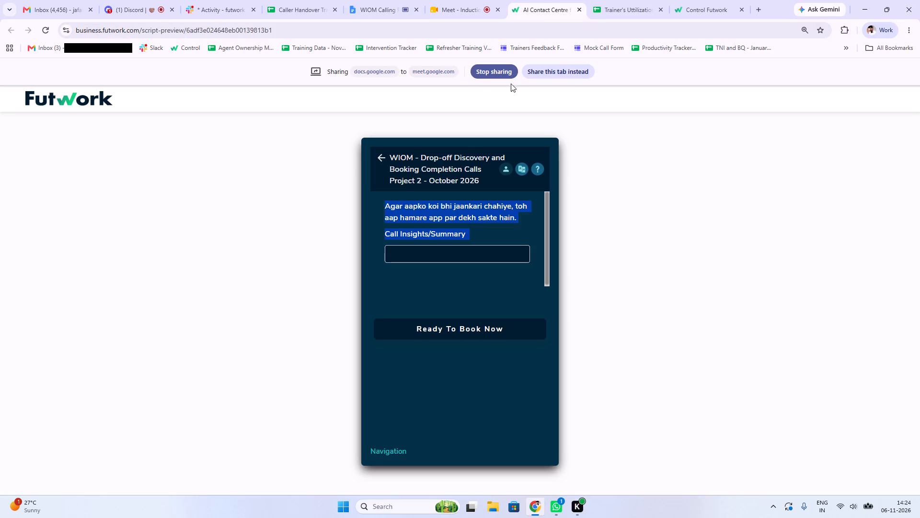
left_click(418, 210)
left_click(382, 161)
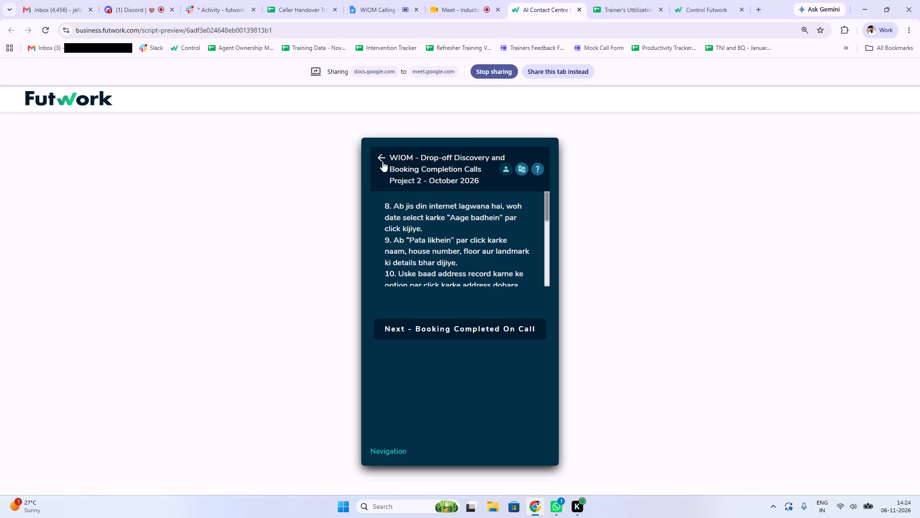
left_click(382, 161)
left_click(382, 161)
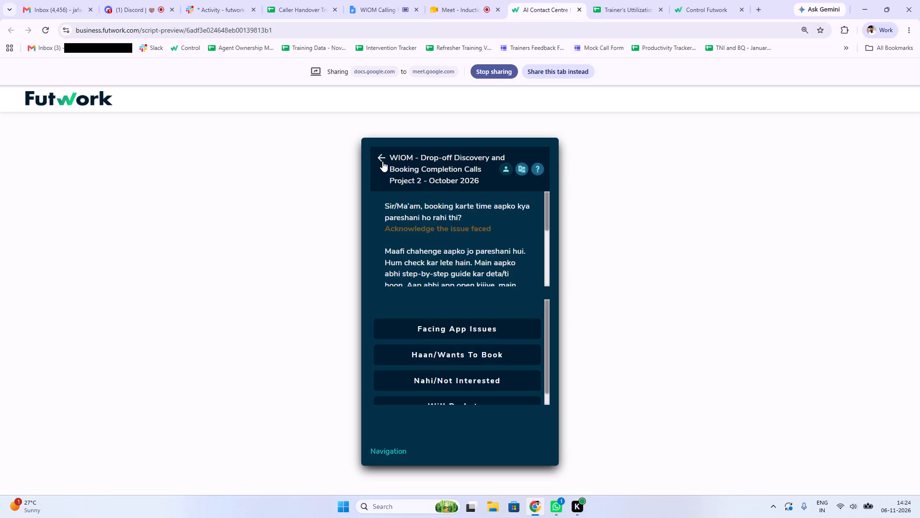
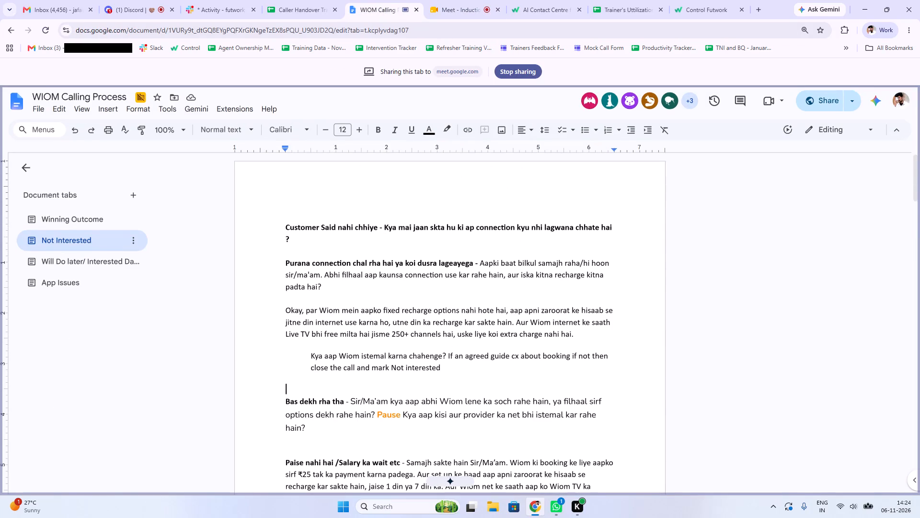
Walk through the "Bas dekh rha tha" reply in Not Interested, together with the "Okay, par Wiom mein aapko" recharge explanation.
left_click_drag(281, 307, 342, 308)
left_click(367, 343)
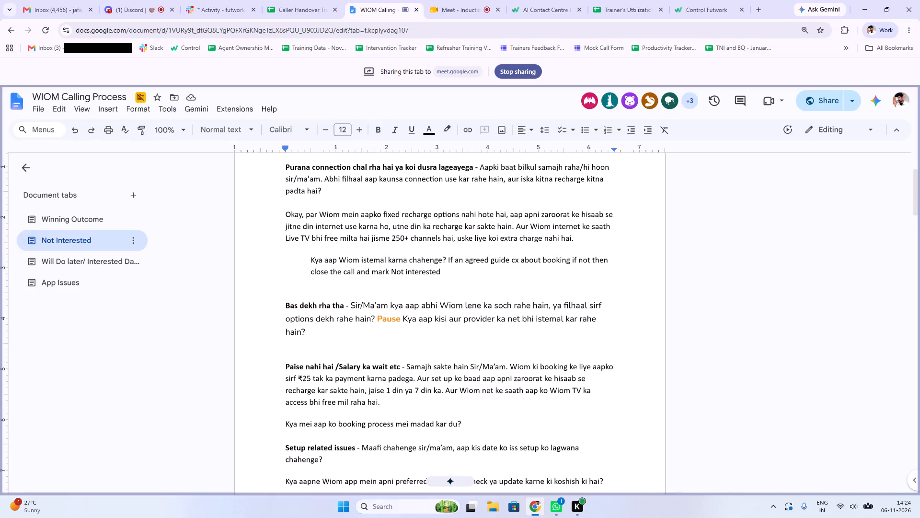
left_click_drag(381, 307, 539, 302)
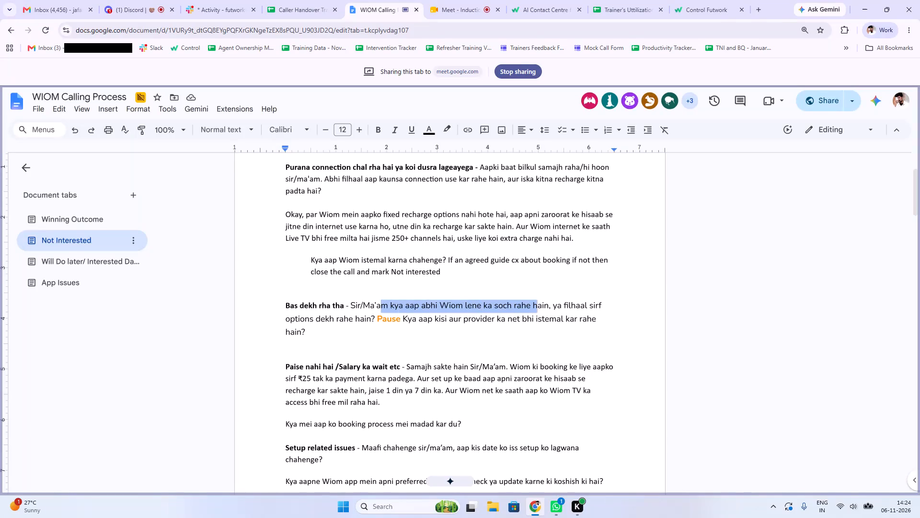
left_click_drag(539, 302, 361, 316)
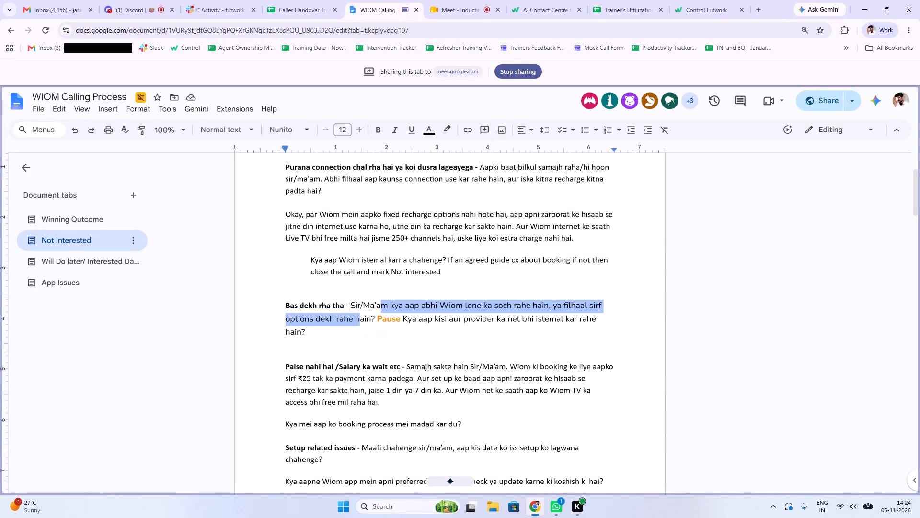
left_click_drag(437, 324, 525, 323)
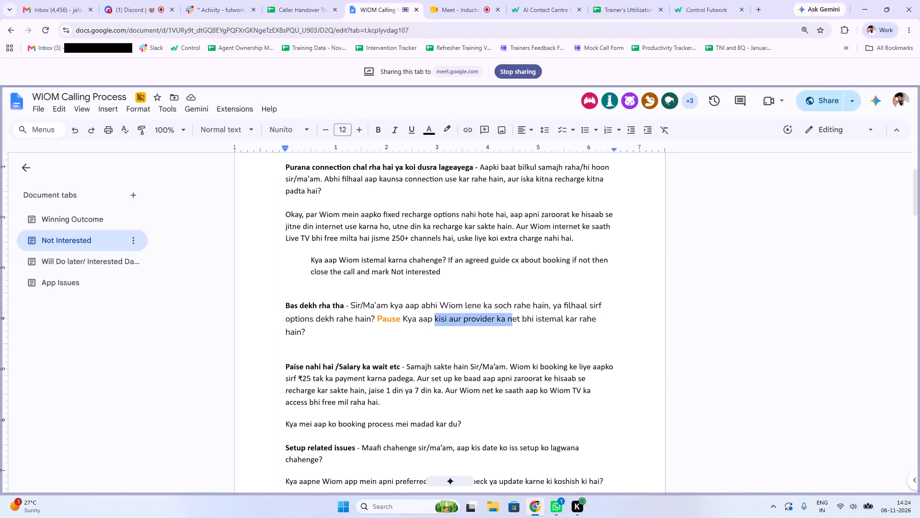
left_click_drag(525, 323, 529, 331)
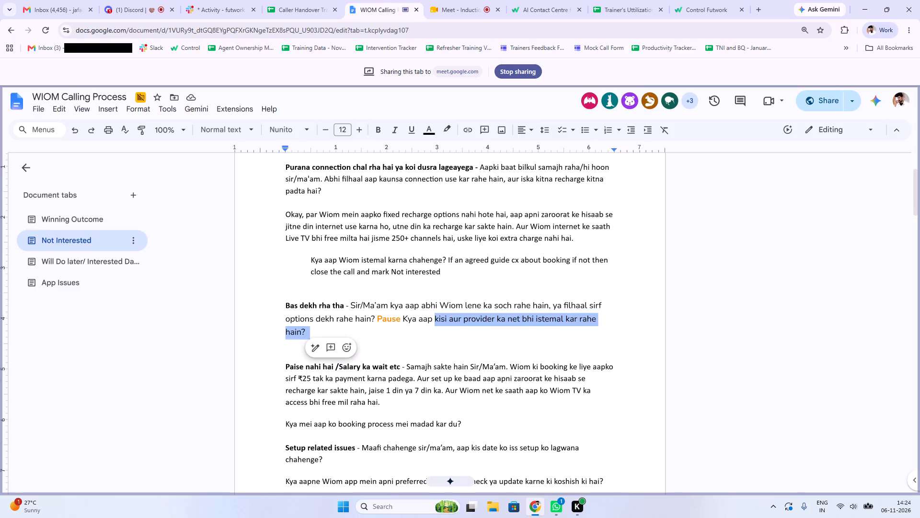
left_click(403, 344)
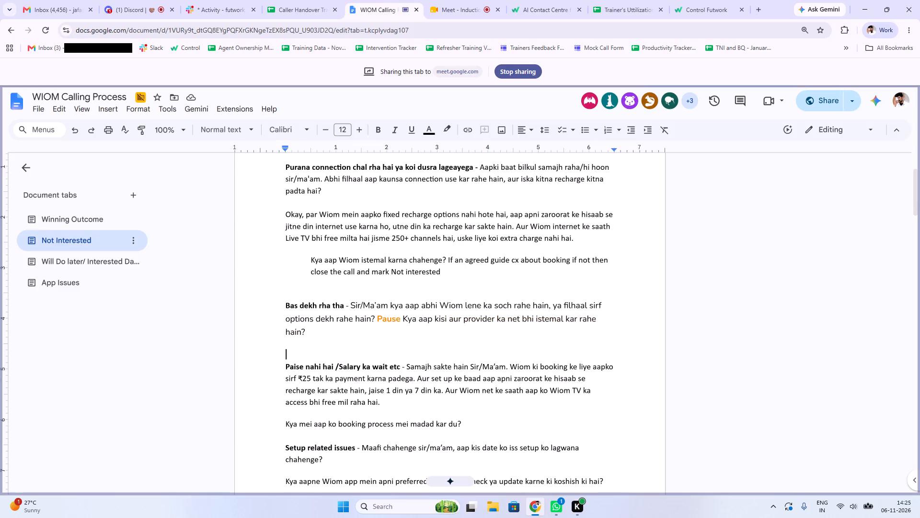
left_click_drag(285, 214, 426, 223)
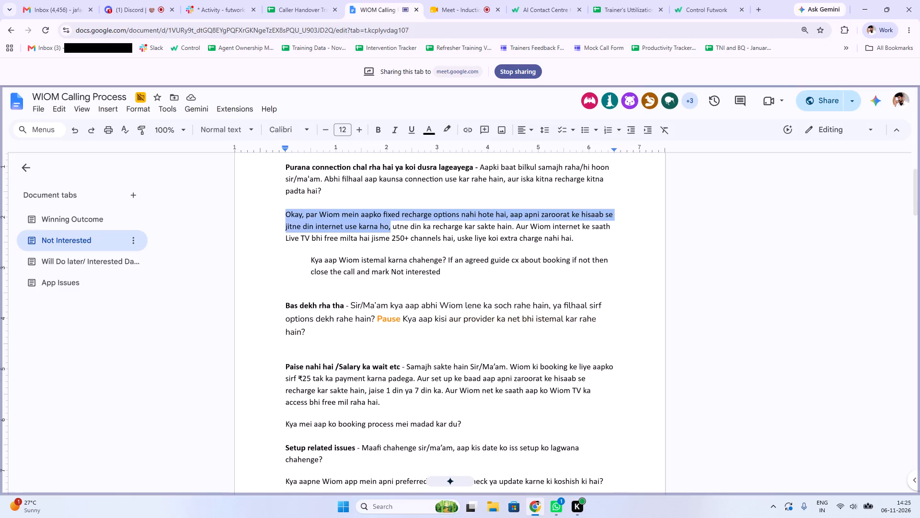
left_click_drag(426, 223, 605, 236)
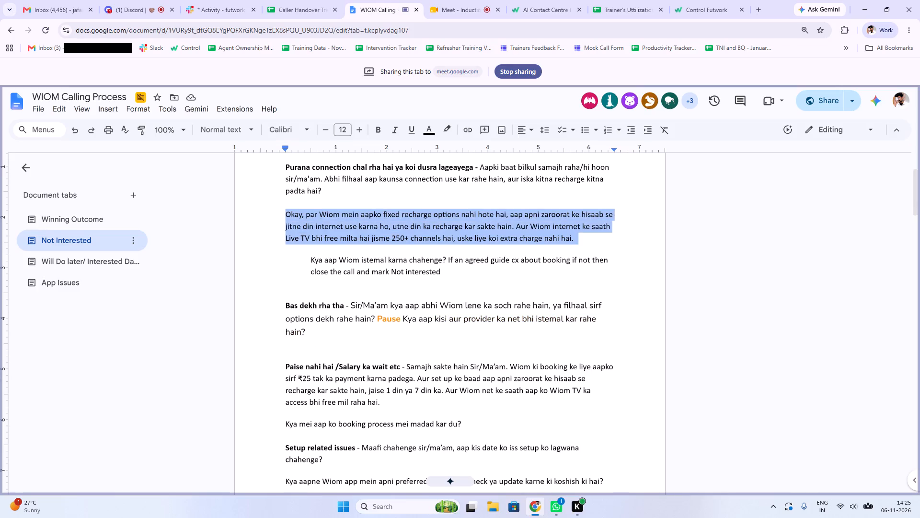
left_click_drag(605, 236, 605, 236)
left_click(462, 285)
left_click_drag(351, 304, 352, 304)
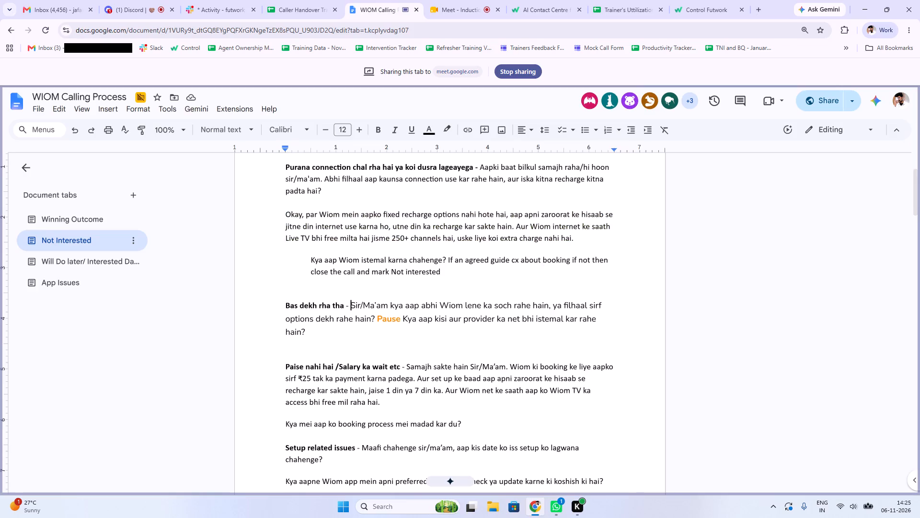
left_click_drag(352, 304, 364, 332)
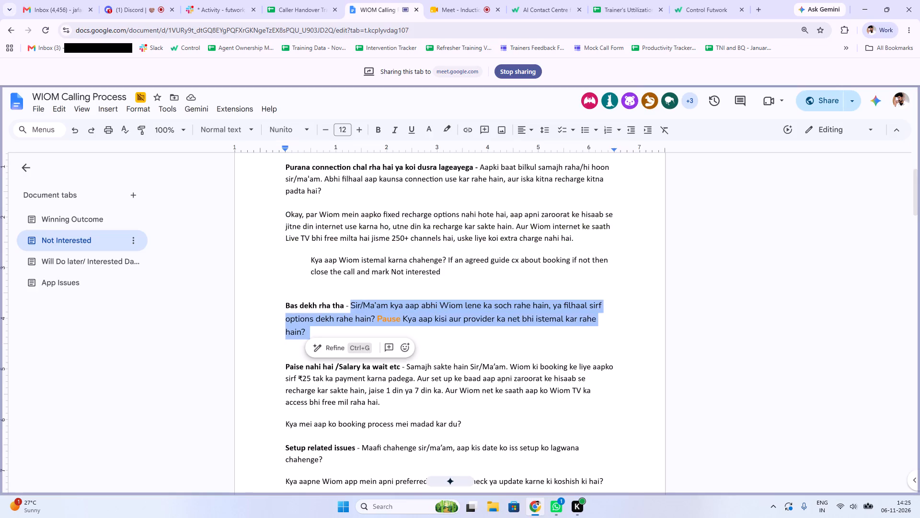
left_click(464, 350)
Walk through the "Paise nahi hai /Salary ka wait etc" reply, from the booking payment explanation to the closing offer of booking help.
scroll(392, 339, "down", 1)
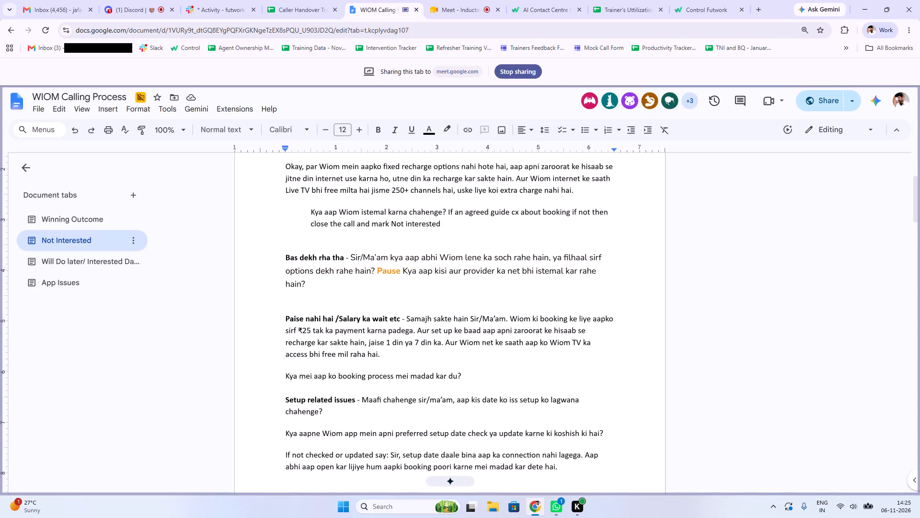
left_click(318, 294)
left_click_drag(286, 315, 393, 315)
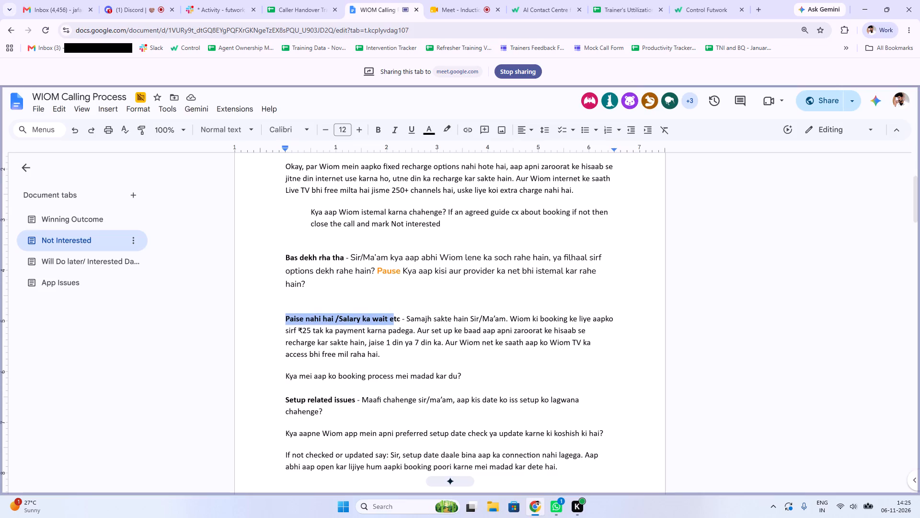
left_click_drag(393, 315, 401, 317)
left_click_drag(459, 316, 522, 324)
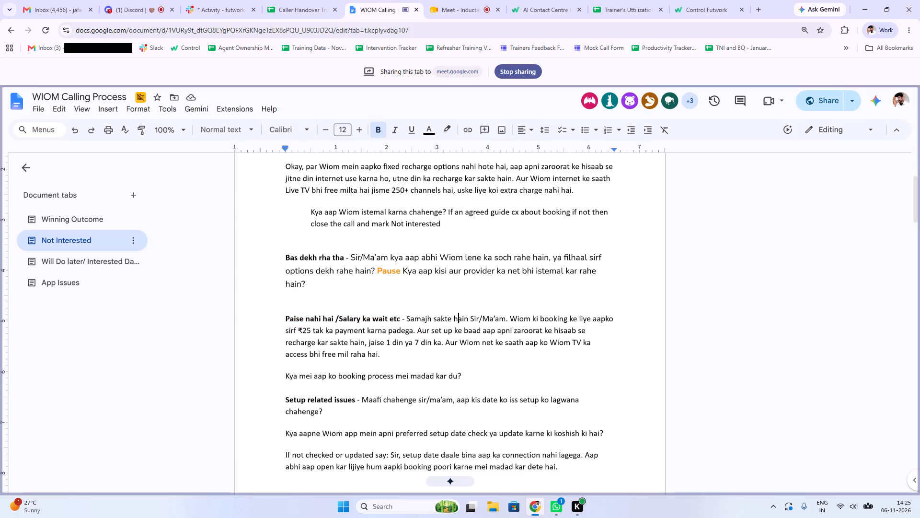
left_click_drag(522, 324, 325, 331)
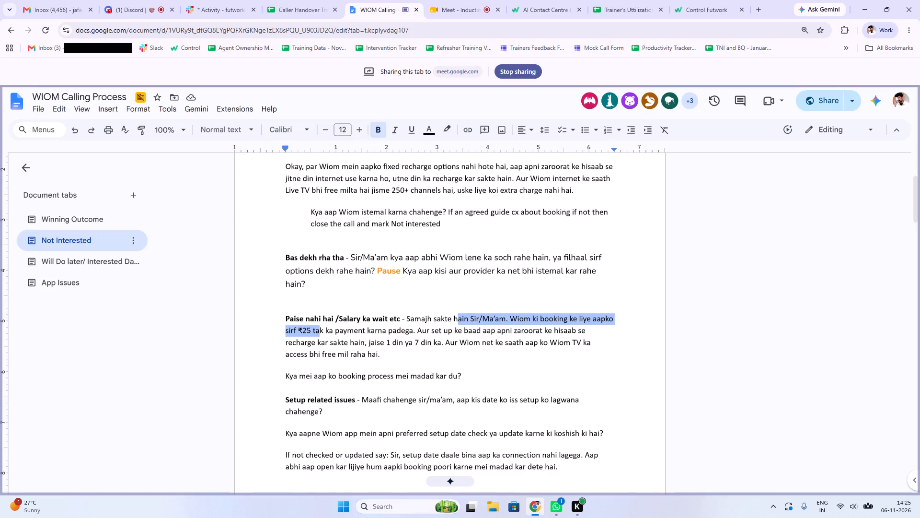
left_click_drag(325, 331, 411, 331)
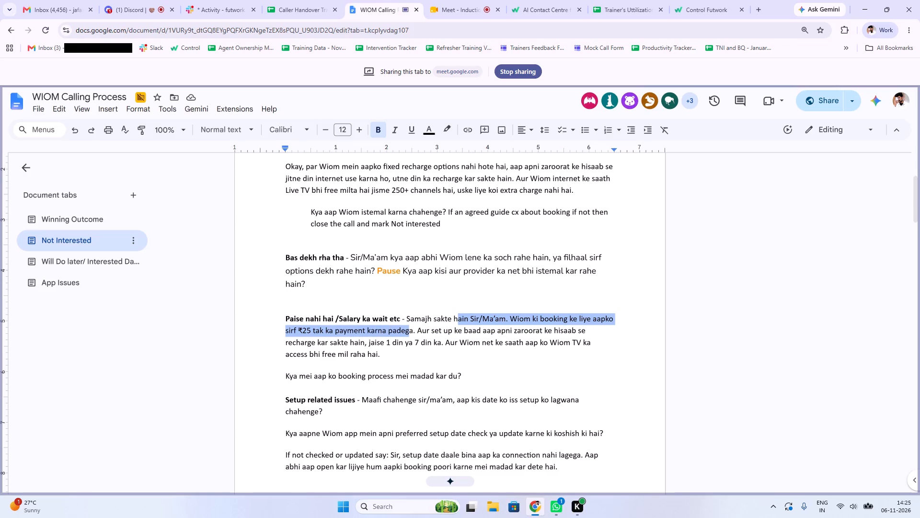
left_click_drag(411, 331, 571, 334)
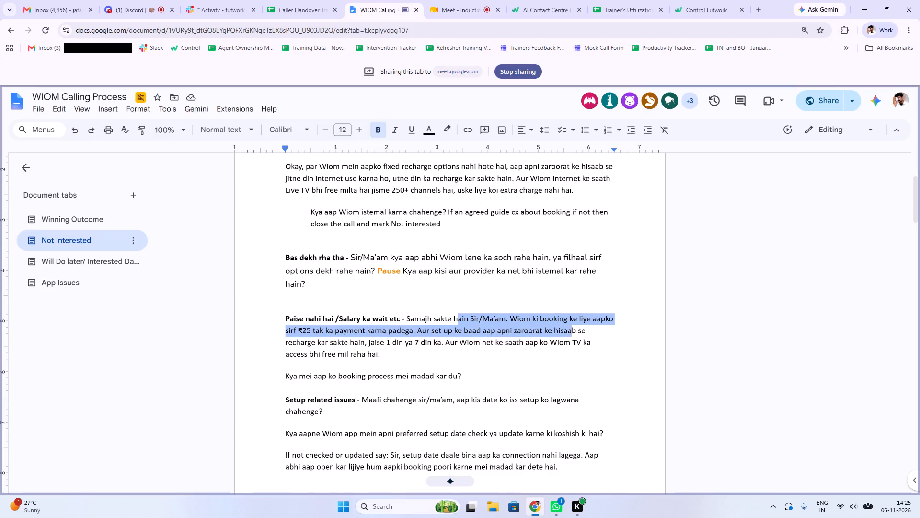
left_click_drag(571, 334, 468, 342)
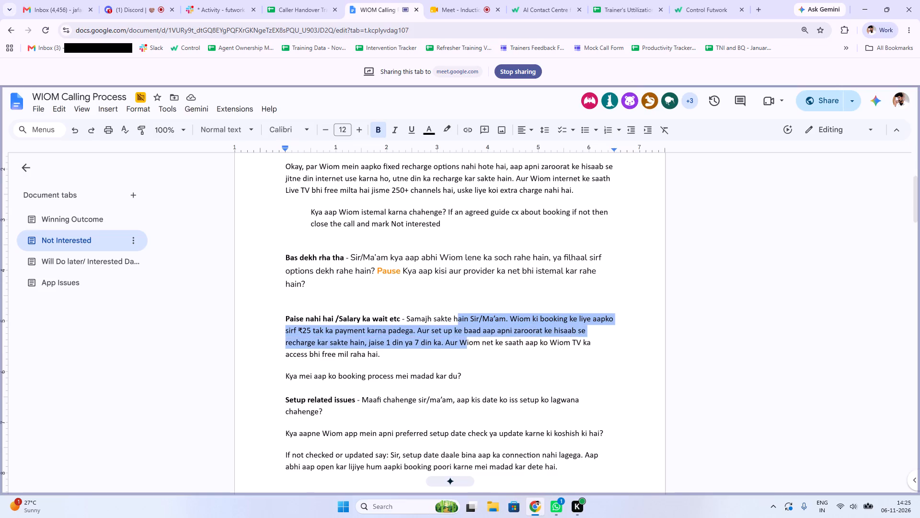
left_click_drag(468, 342, 578, 343)
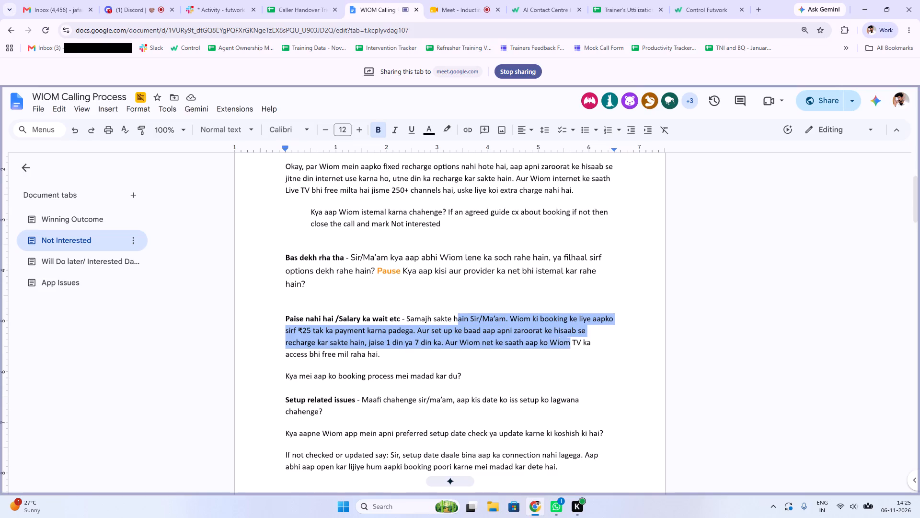
left_click_drag(578, 343, 480, 360)
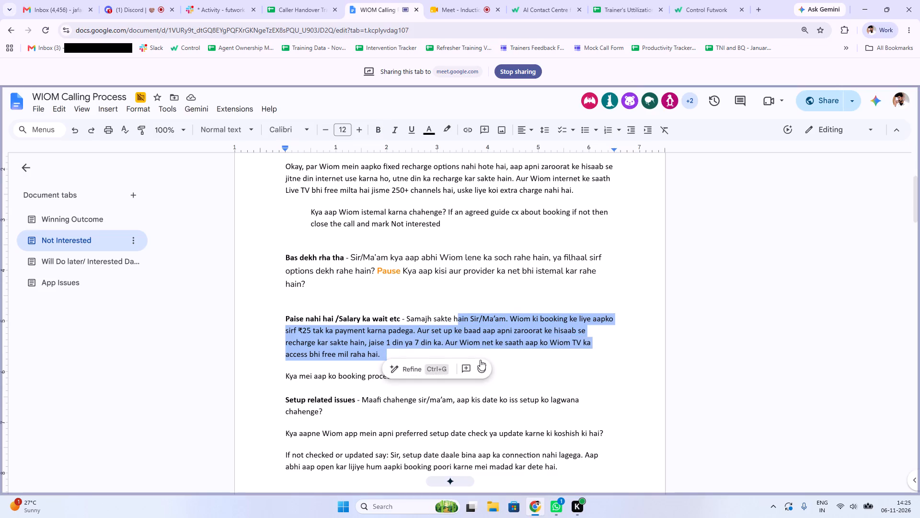
left_click(503, 353)
scroll(503, 353, "down", 1)
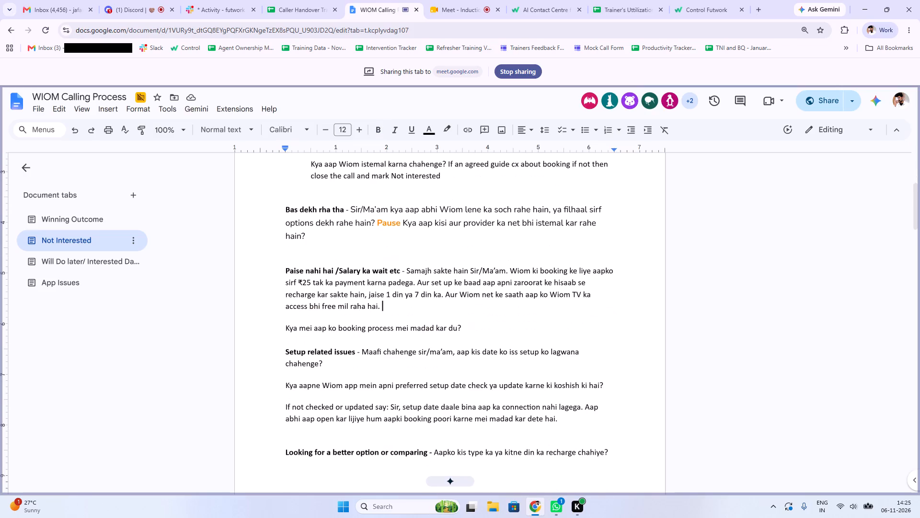
left_click_drag(357, 326, 476, 329)
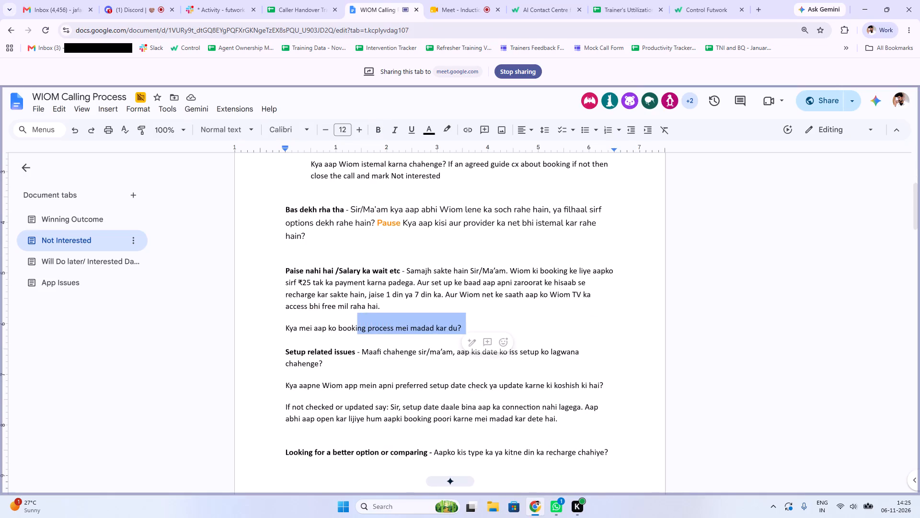
left_click(502, 317)
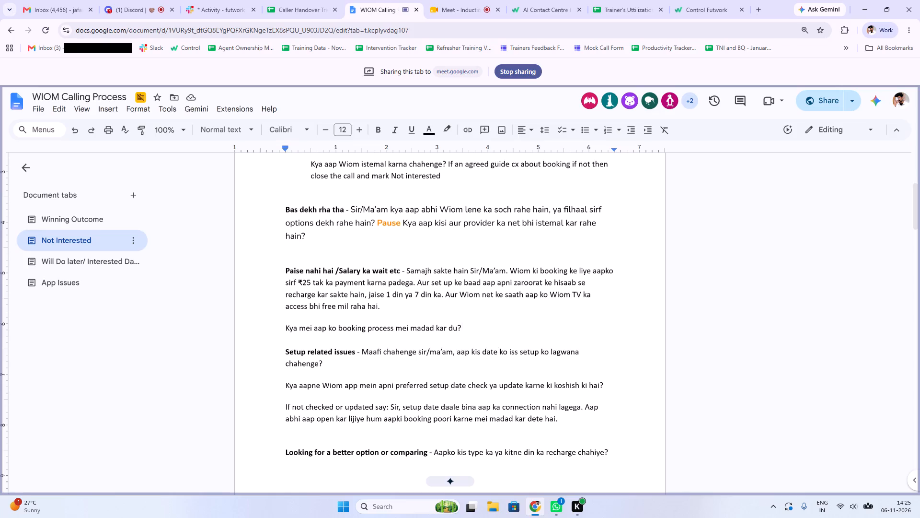
scroll(370, 320, "down", 1)
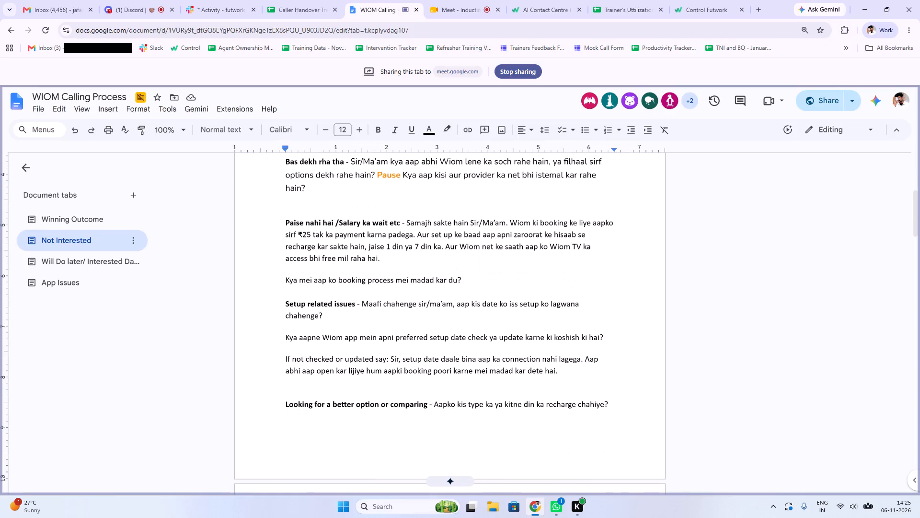
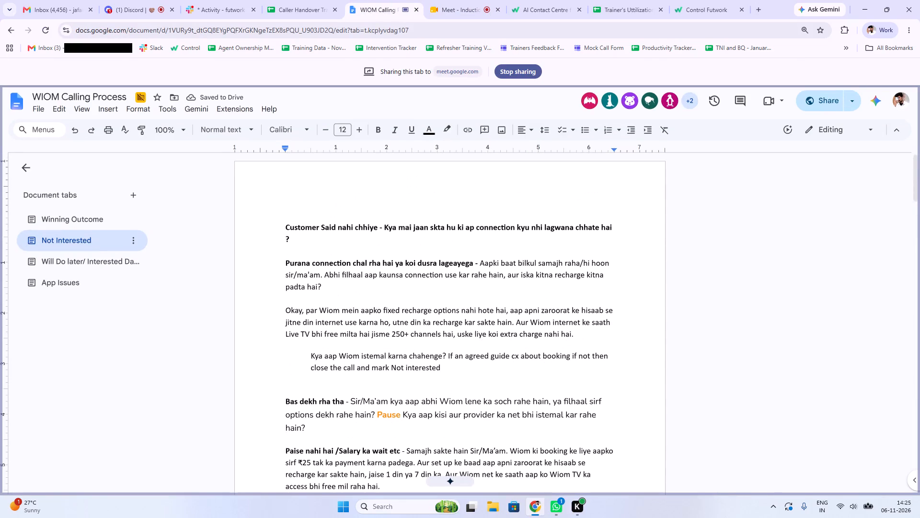
Skim the remaining objection replies in Not Interested, from "Setup related issues" through "Koi aur provider ka use krra hai", and return to the opening question.
scroll(318, 296, "down", 9)
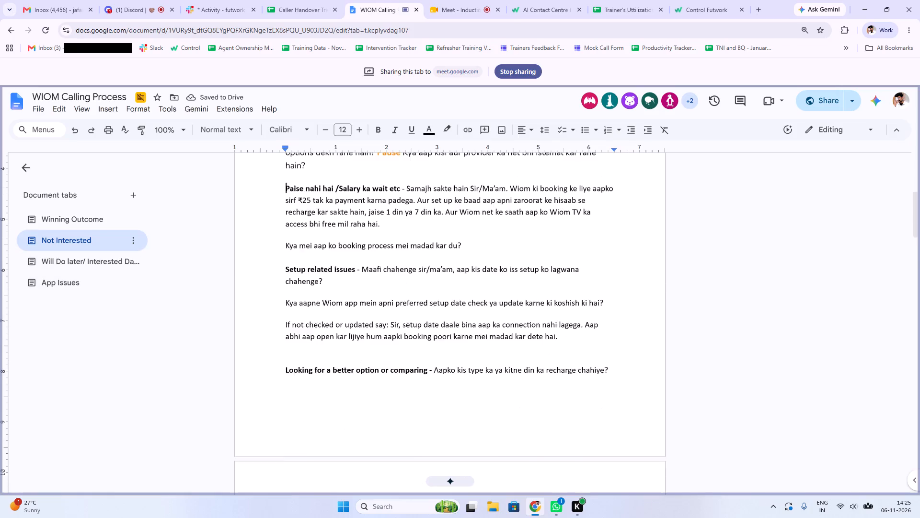
scroll(330, 247, "down", 8)
scroll(337, 294, "down", 3)
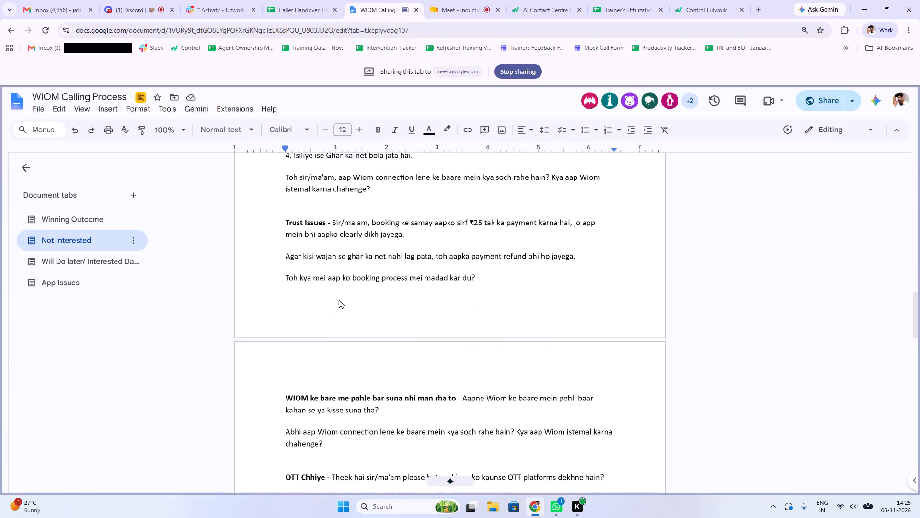
scroll(339, 300, "down", 10)
scroll(339, 300, "up", 10)
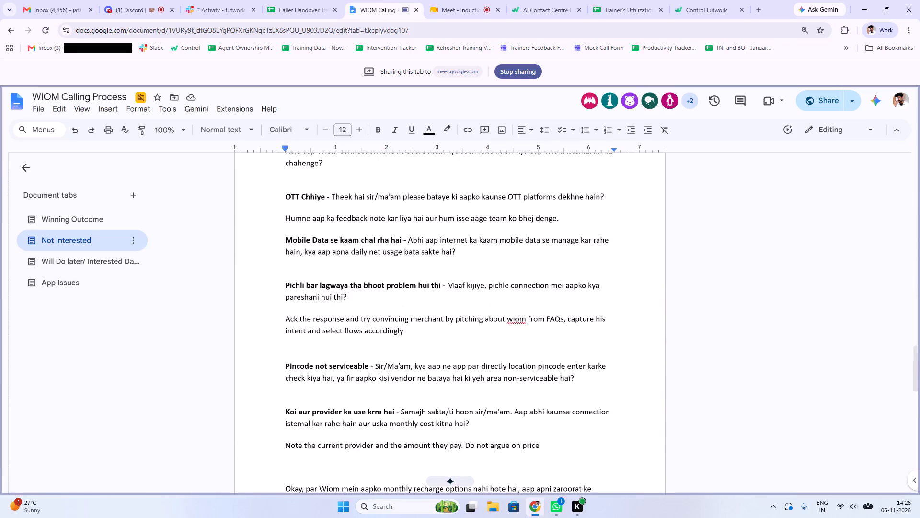
scroll(339, 300, "up", 8)
scroll(339, 300, "up", 18)
scroll(339, 300, "up", 10)
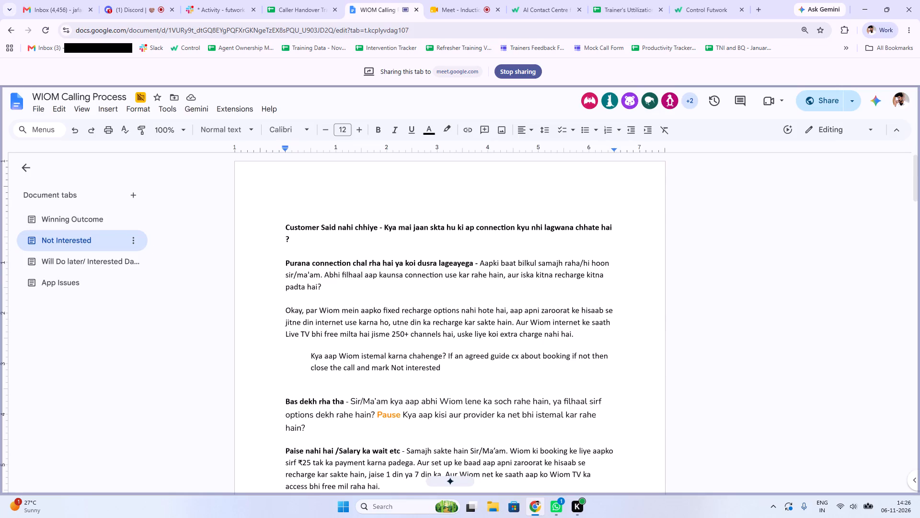
Walk through the opening probing question under "Customer Said nahi chhiye" in Not Interested.
left_click_drag(482, 265, 502, 295)
left_click(502, 294)
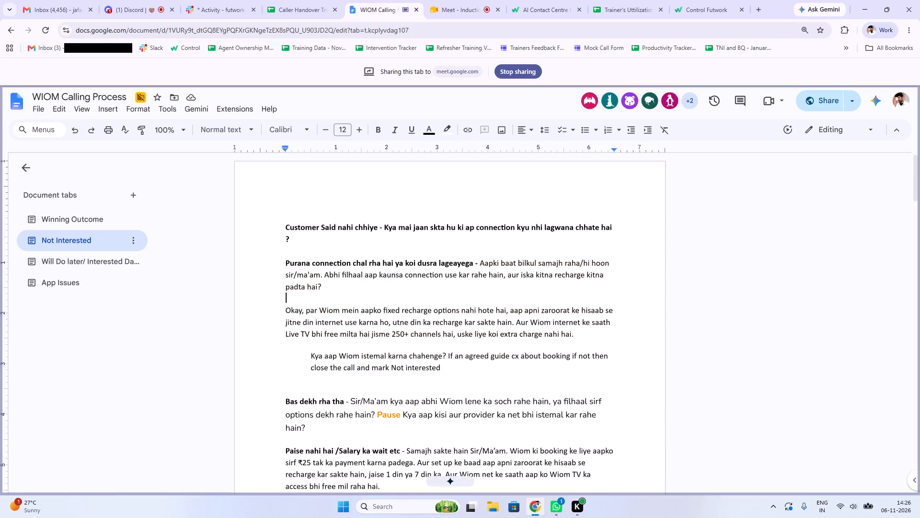
left_click_drag(385, 229, 385, 230)
left_click_drag(385, 230, 614, 245)
left_click(502, 254)
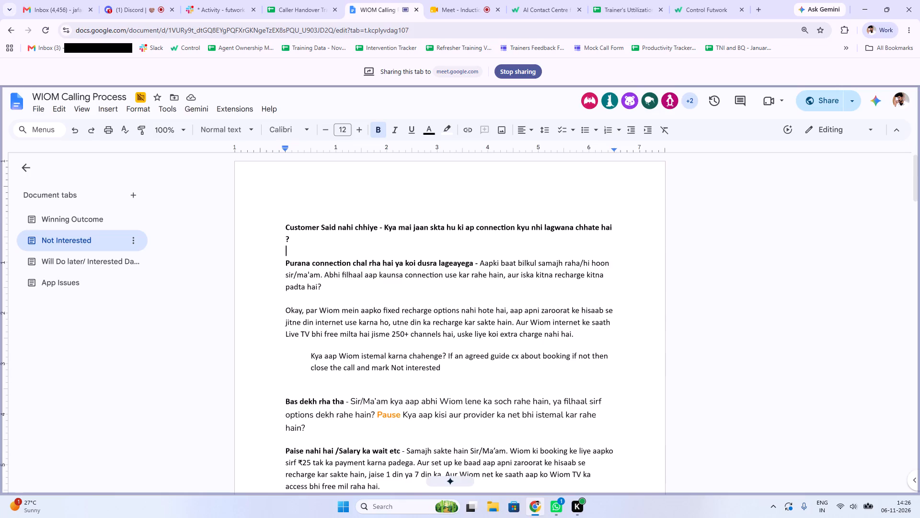
left_click(476, 252)
Walk through the "Purana connection chal rha hai ya koi dusra lageayega" reply, highlighting its wording up to the recharge cost question.
scroll(475, 252, "down", 1)
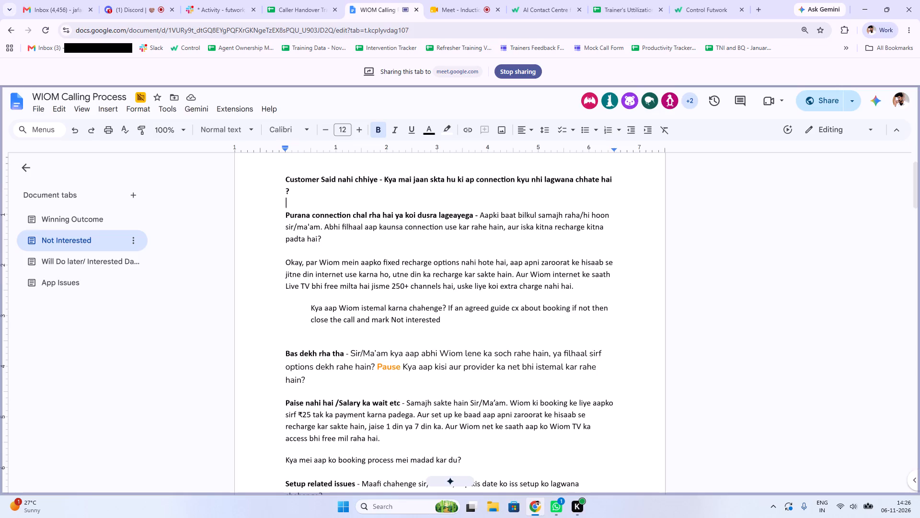
left_click_drag(481, 217, 494, 219)
left_click_drag(494, 219, 382, 229)
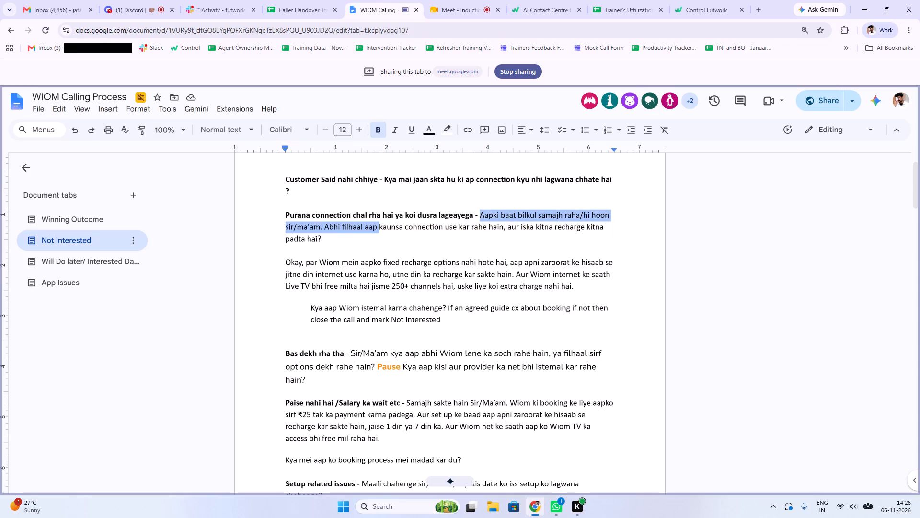
left_click_drag(382, 229, 499, 232)
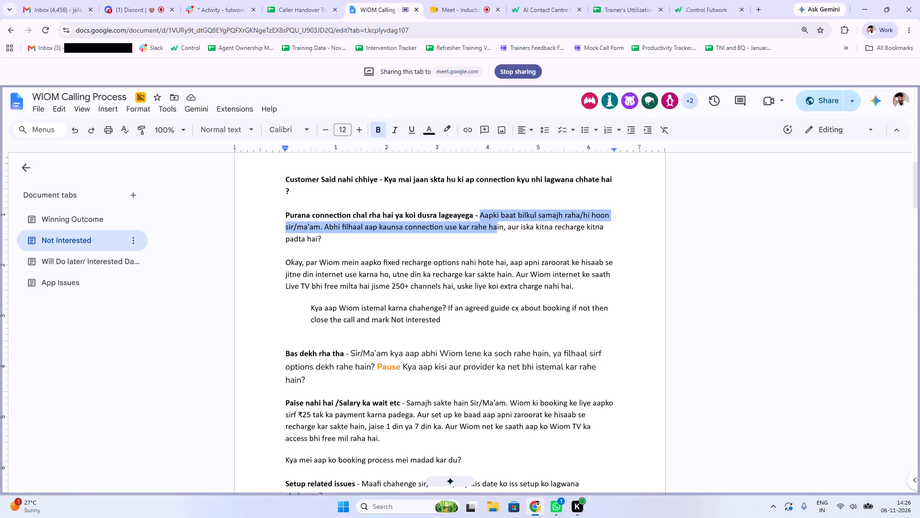
left_click_drag(499, 232, 571, 230)
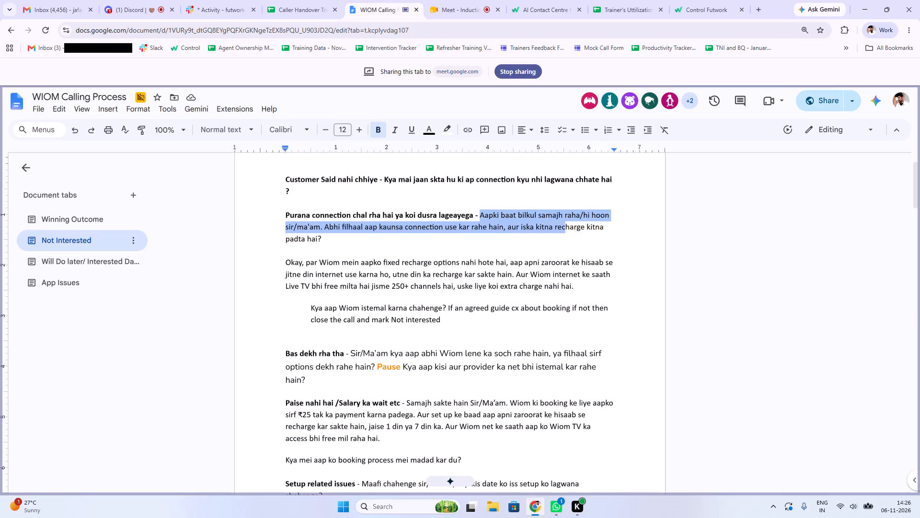
left_click_drag(571, 230, 590, 247)
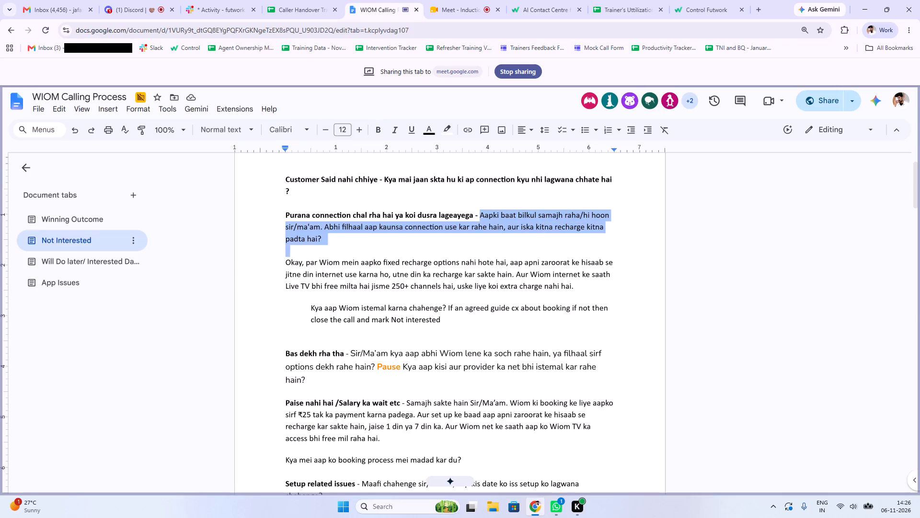
left_click(456, 249)
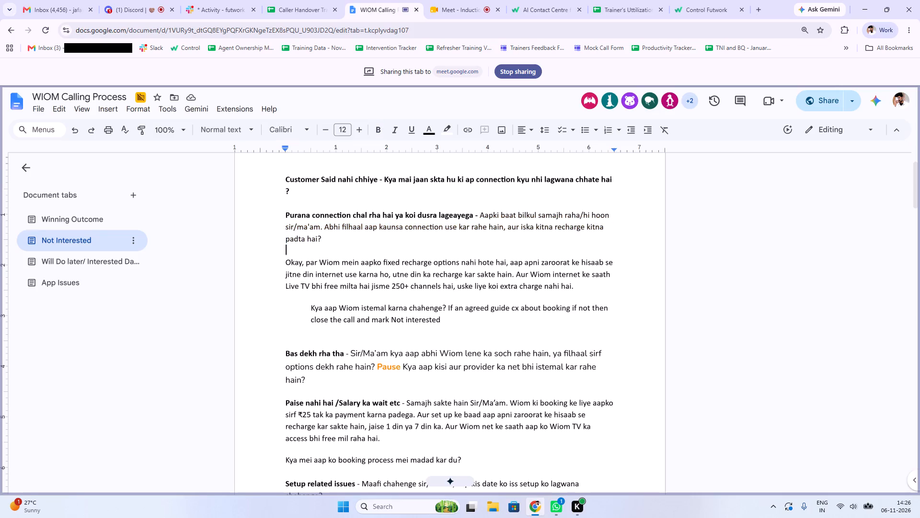
Explain the "Okay, par Wiom mein aapko" recharge and Live TV paragraph, plus the closing question and instruction on marking Not Interested.
left_click_drag(285, 260, 578, 284)
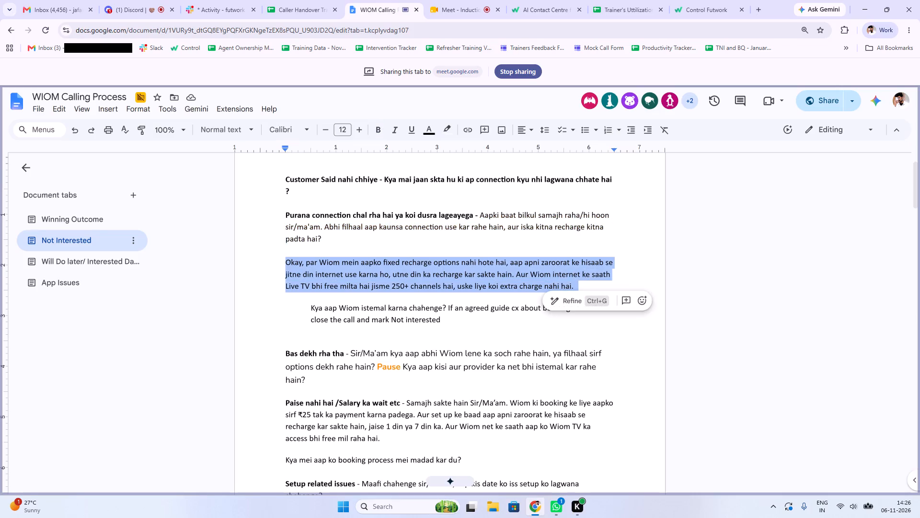
left_click(344, 283)
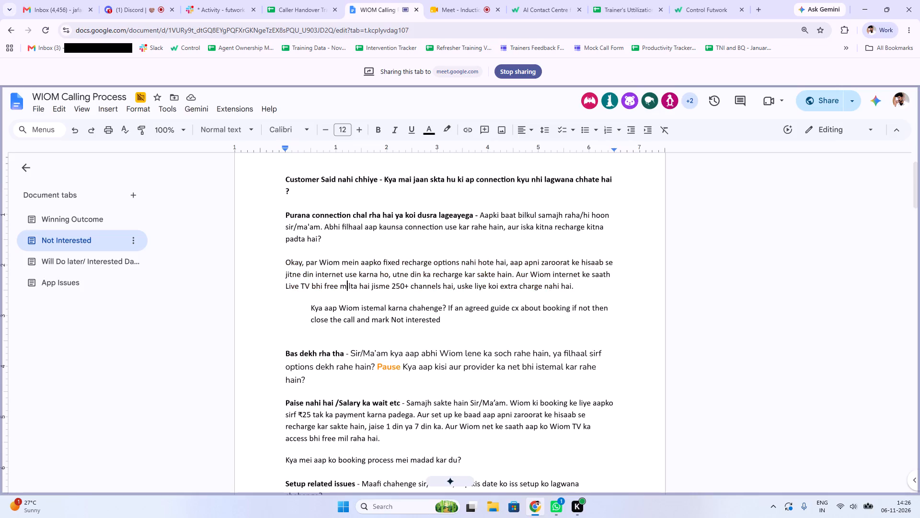
left_click(282, 259)
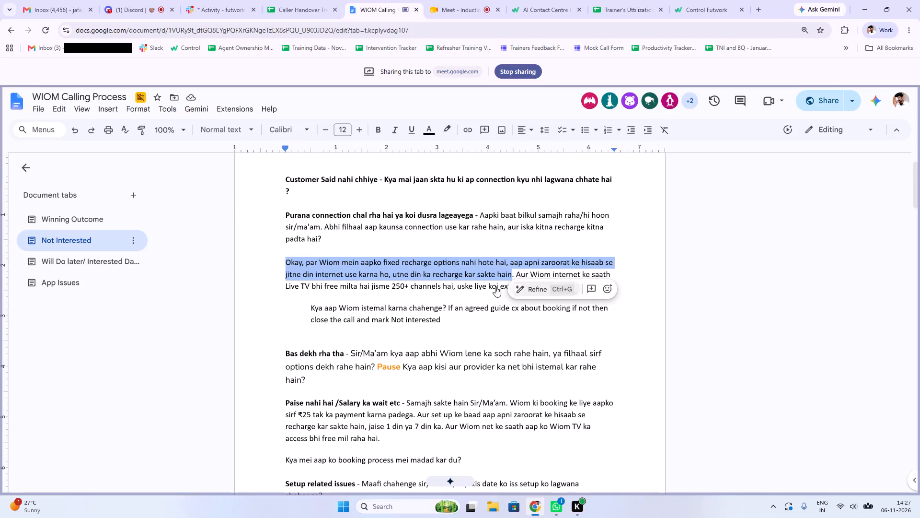
left_click(444, 292)
left_click_drag(385, 286, 512, 291)
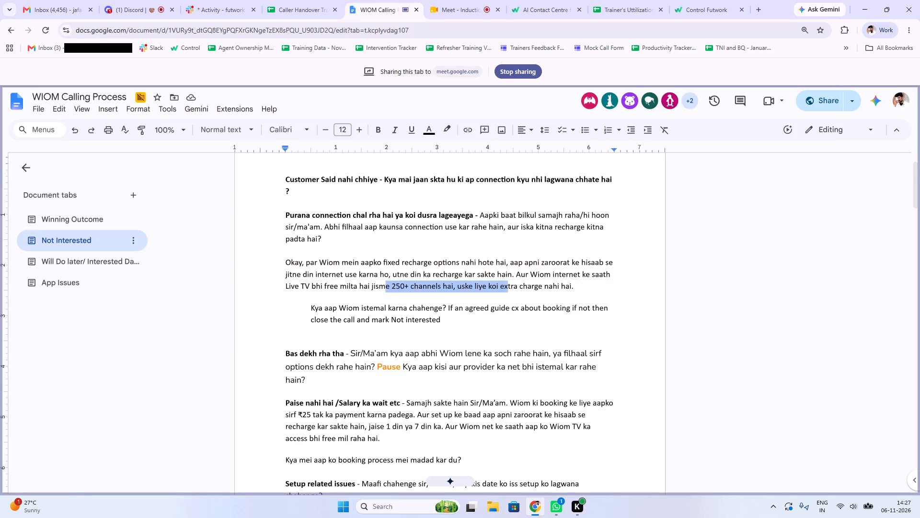
left_click_drag(512, 291, 587, 283)
scroll(586, 282, "down", 1)
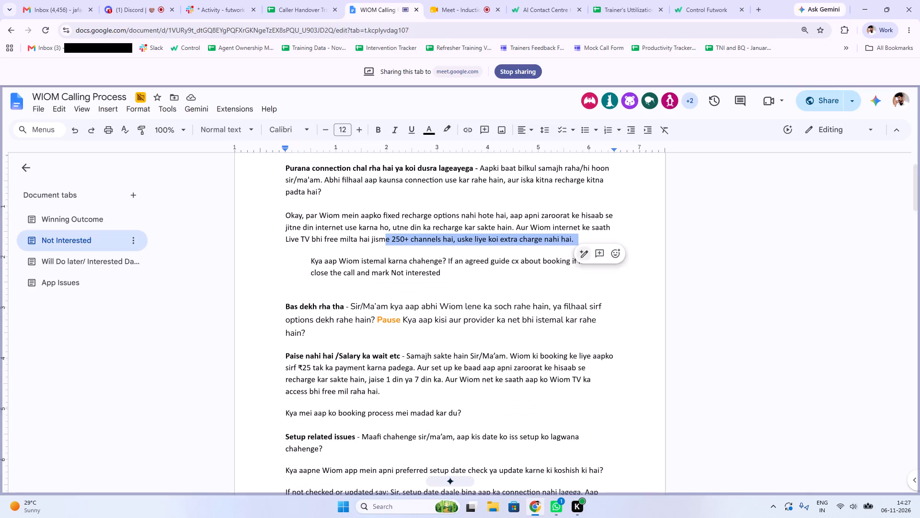
left_click(501, 273)
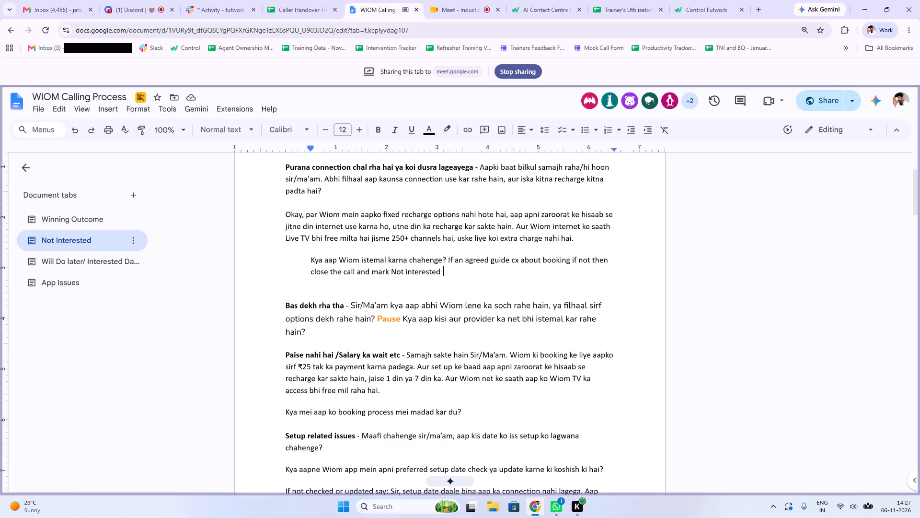
left_click(444, 260)
Review the rest of the Not Interested replies, from "Bas dekh rha tha" to "Finding Expensive" and the outcome line.
scroll(447, 283, "down", 2)
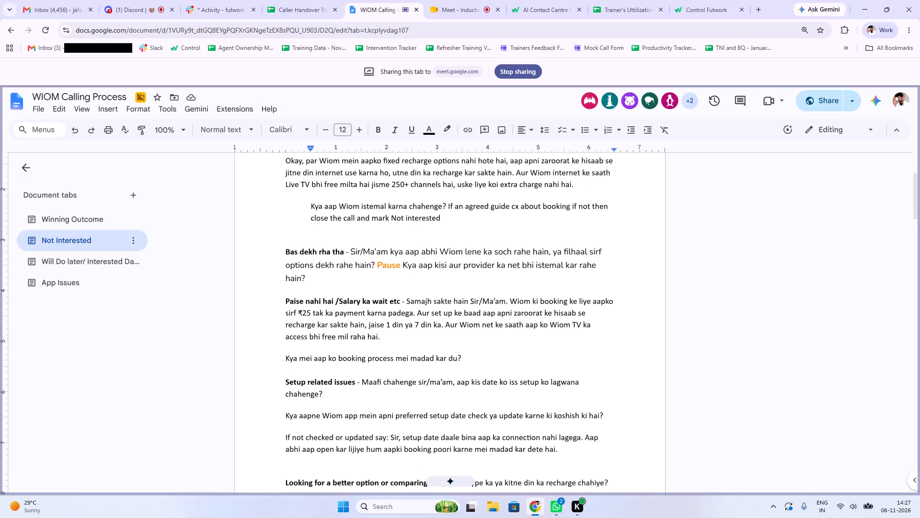
scroll(447, 283, "down", 5)
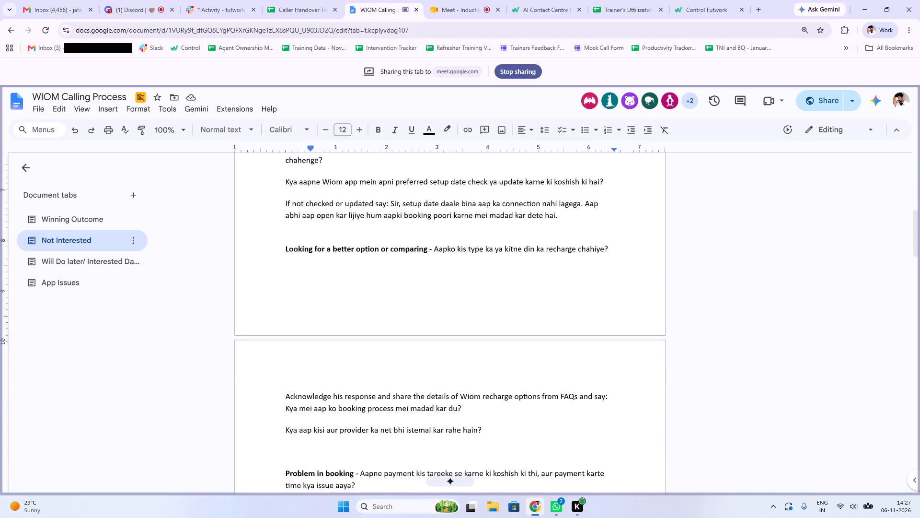
scroll(447, 283, "down", 9)
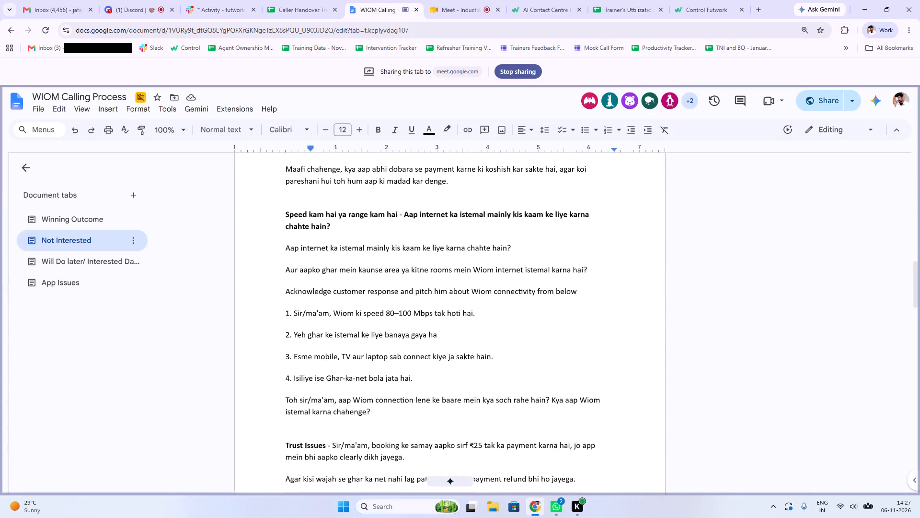
scroll(407, 222, "down", 5)
scroll(361, 176, "down", 3)
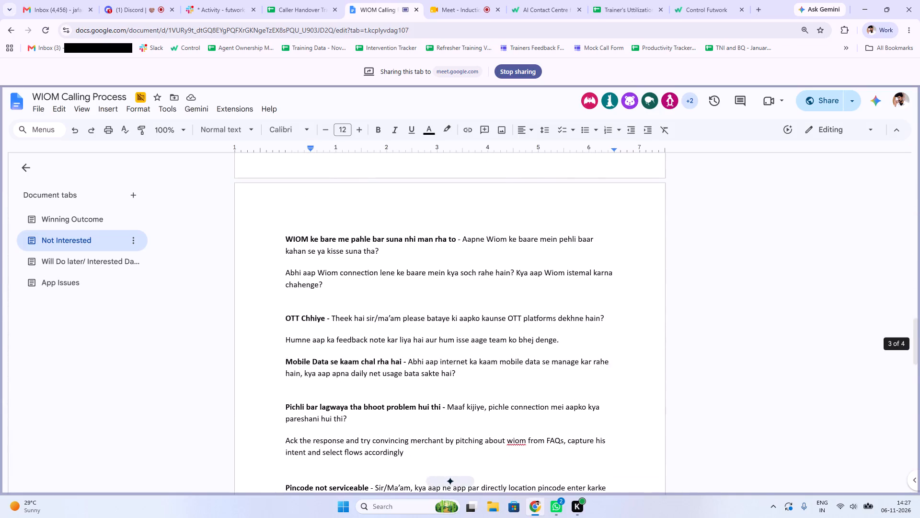
scroll(359, 178, "down", 4)
scroll(362, 304, "down", 7)
scroll(458, 86, "up", 5)
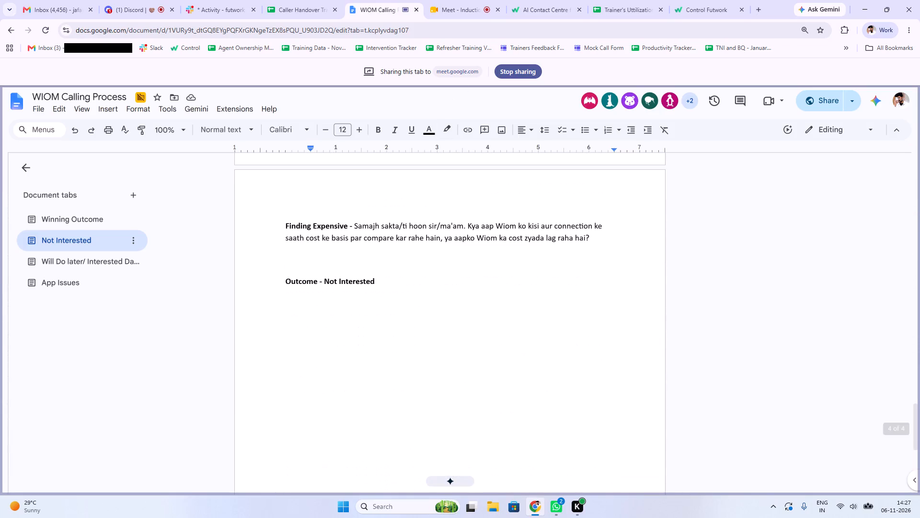
scroll(388, 284, "up", 2)
Show the Will Do later script briefly, and review the Winning Outcome script from the greeting through the stage-based probing questions.
left_click(98, 266)
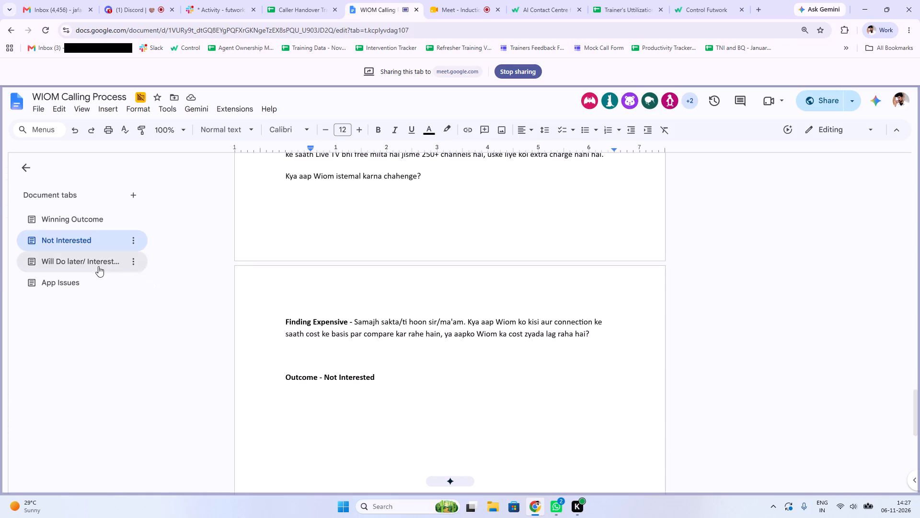
scroll(339, 287, "up", 7)
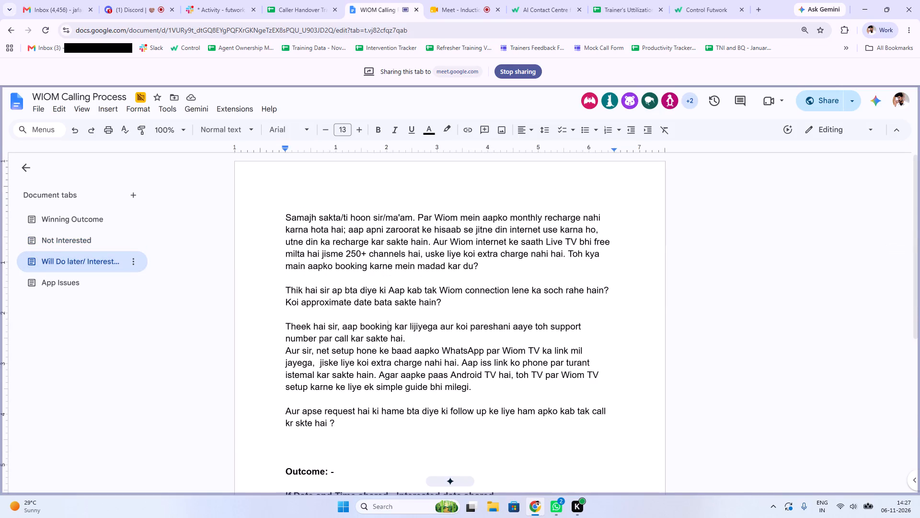
left_click(83, 224)
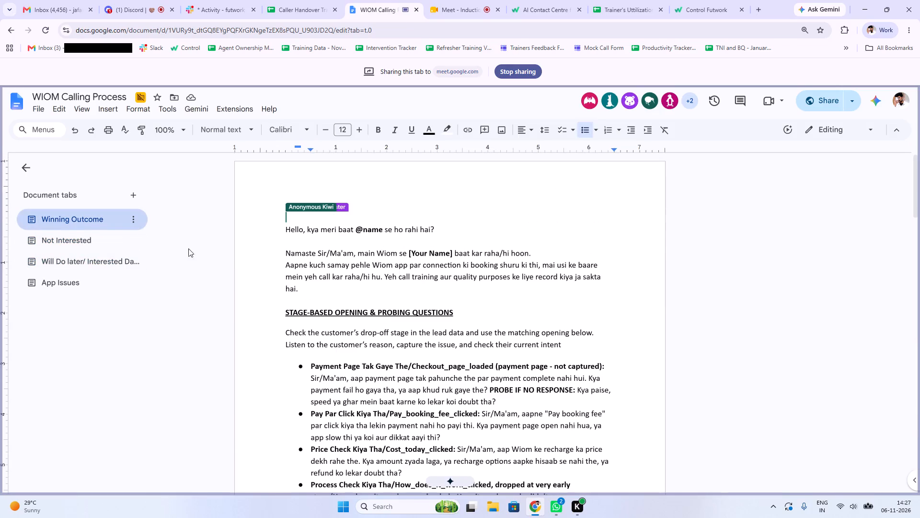
scroll(381, 251, "down", 7)
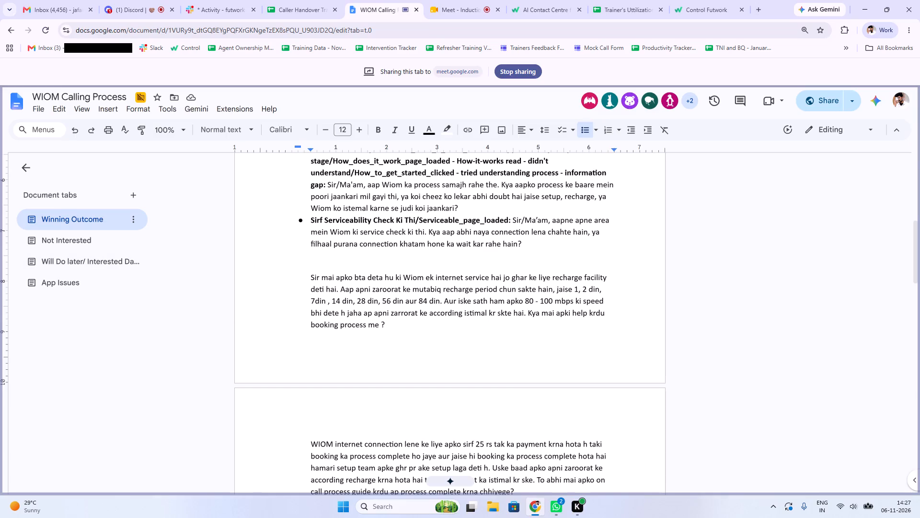
Open the Will Do later/ Interested Date script and review it down to the outcome rules for shared, not shared and unsure dates.
left_click(33, 265)
scroll(300, 249, "up", 6)
scroll(361, 271, "up", 6)
scroll(369, 273, "down", 4)
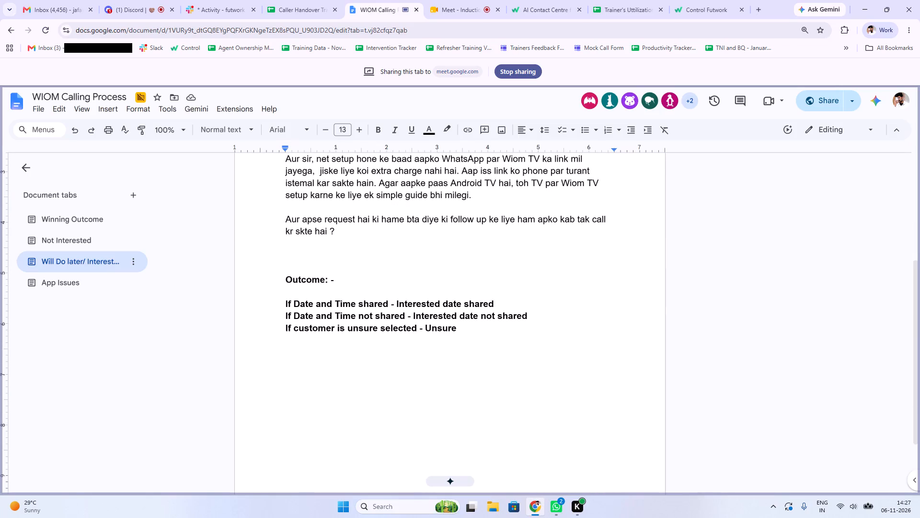
scroll(486, 337, "up", 6)
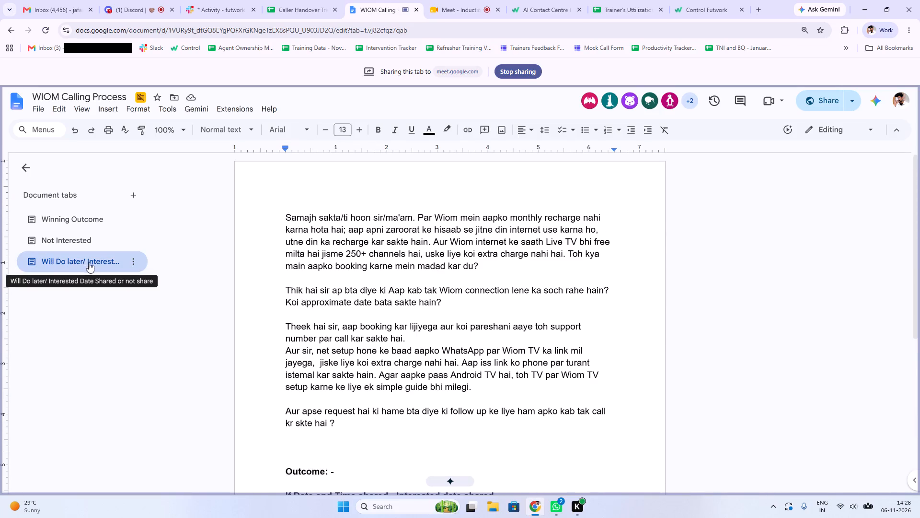
Replace "monthly" with "fixed" before "recharge" in the opening paragraph of the Will Do later script.
scroll(292, 238, "up", 6)
left_click_drag(288, 214, 496, 219)
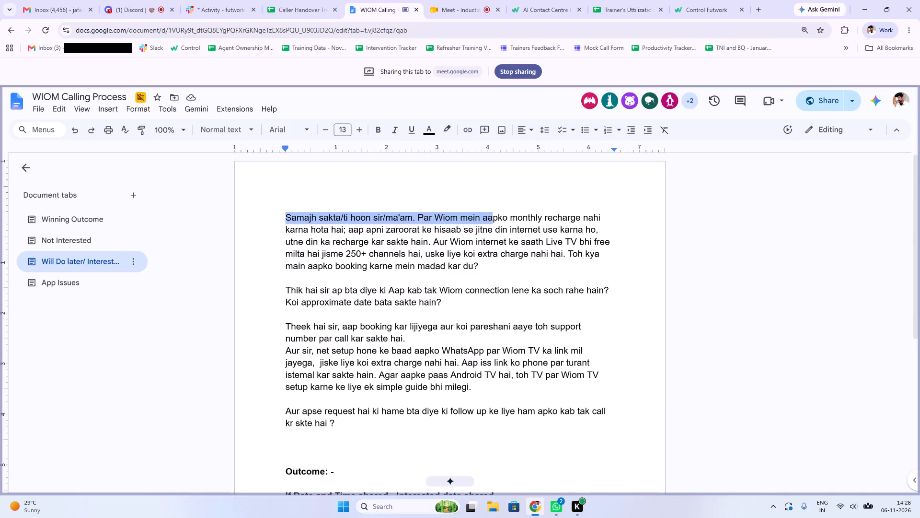
left_click_drag(496, 219, 501, 220)
left_click(523, 218)
double_click(523, 218)
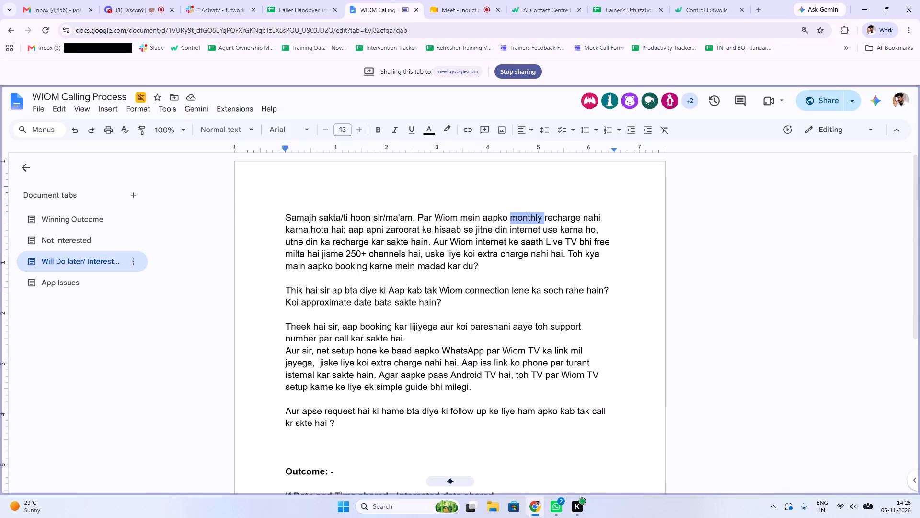
type("fixed")
key("space")
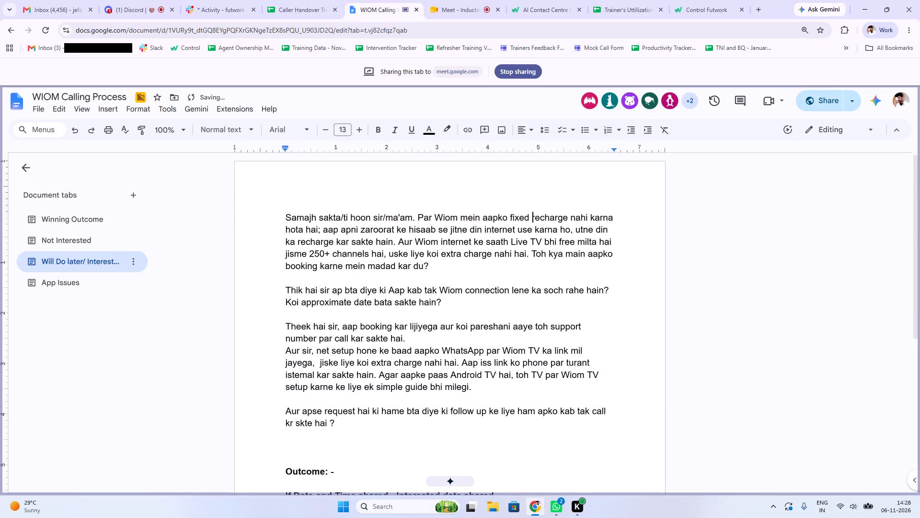
Walk through the opening paragraph of the Will Do later script, from "fixed recharge" to the offer of booking help.
key("Right")
key("Right")
key("Right")
key("Right")
key("Right")
key("Right")
key("Right")
key("Right")
key("Right")
key("Right")
key("Right")
key("Right")
key("Right")
key("Right")
key("Right")
key("Right")
key("Right")
key("Right")
key("Right")
key("Right")
key("Right")
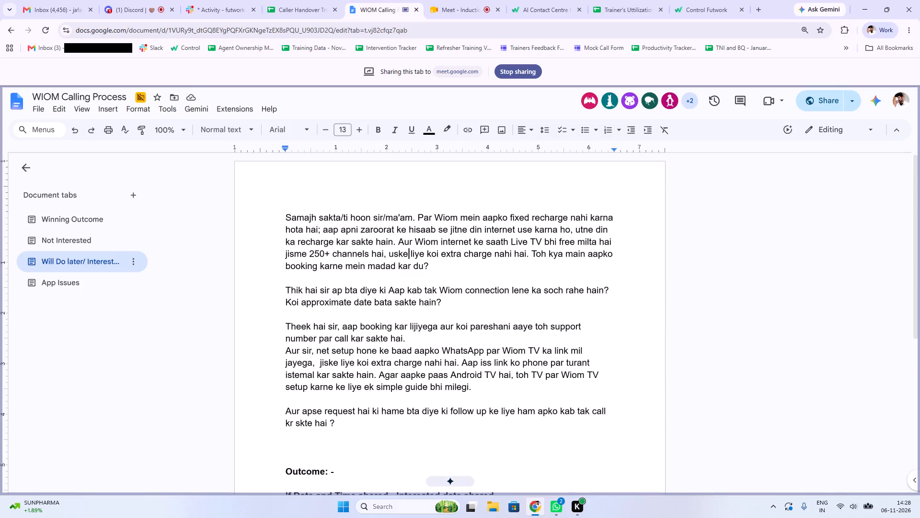
left_click(435, 269)
left_click(459, 260)
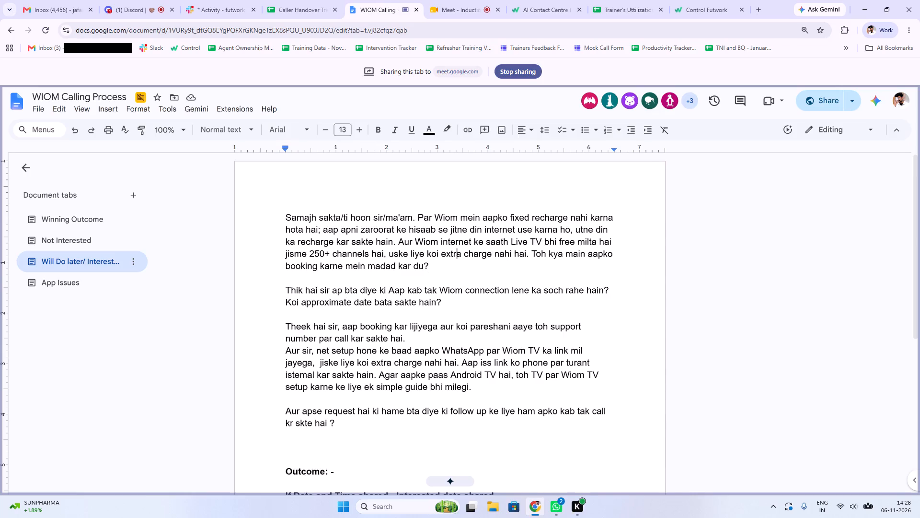
left_click(451, 266)
Highlight and review the question asking by when the customer plans to take the Wiom connection and for an approximate date.
scroll(477, 261, "down", 1)
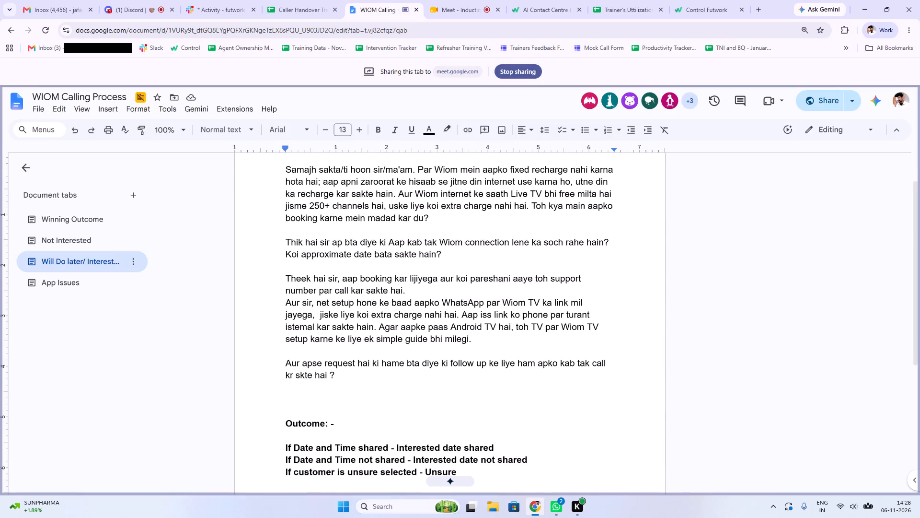
left_click_drag(357, 247, 530, 240)
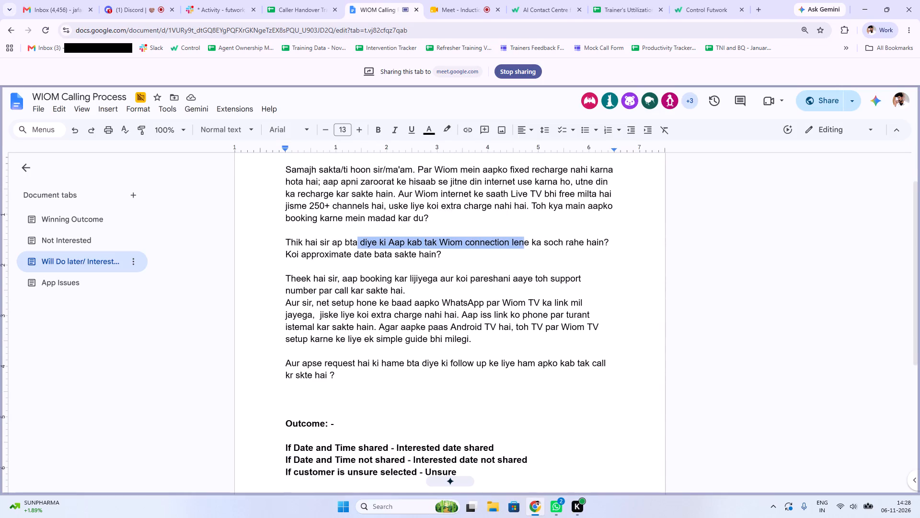
left_click_drag(530, 240, 491, 248)
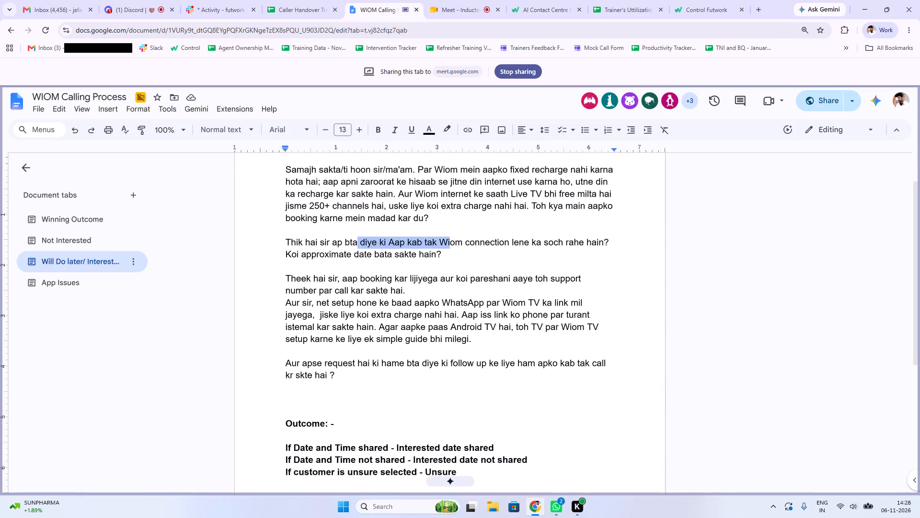
left_click_drag(491, 248, 604, 244)
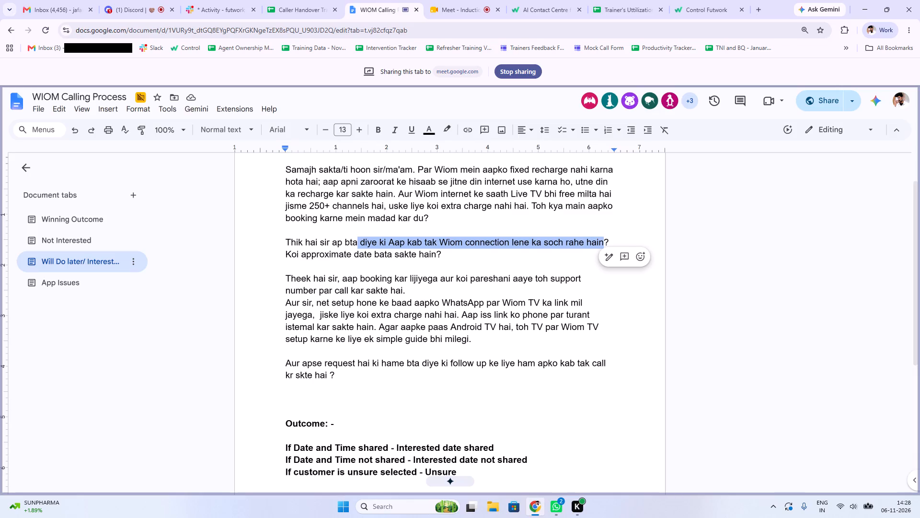
left_click(453, 255)
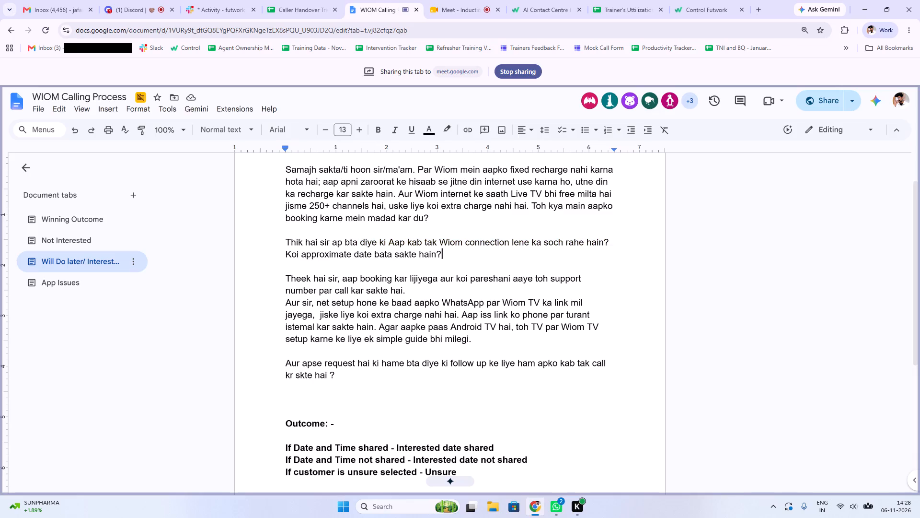
scroll(357, 418, "down", 1)
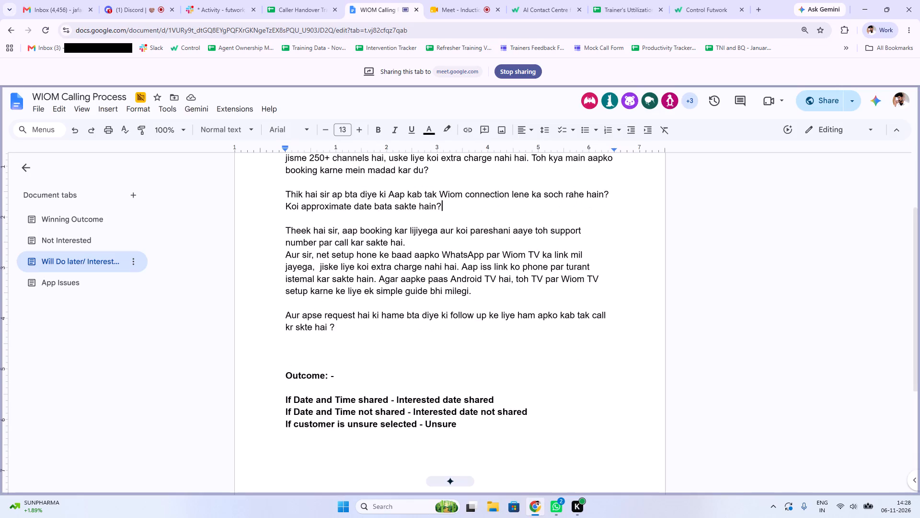
scroll(437, 207, "up", 1)
left_click(462, 254)
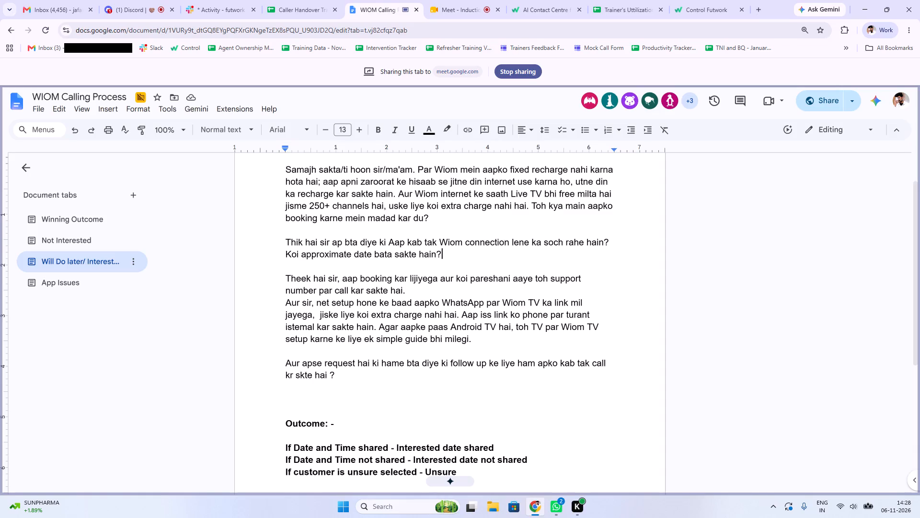
left_click(470, 257)
Highlight and review each outcome rule: interested date shared, interested date not shared, and Unsure.
scroll(390, 377, "down", 1)
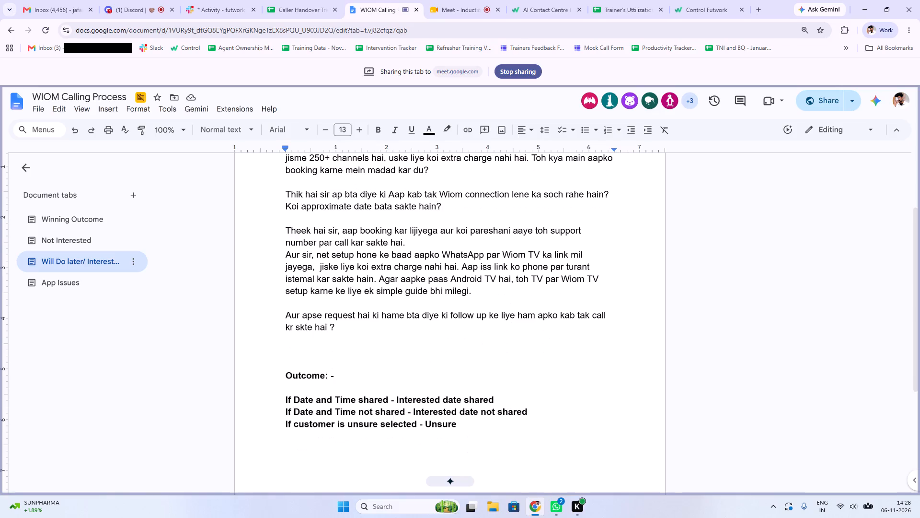
left_click_drag(397, 399, 500, 395)
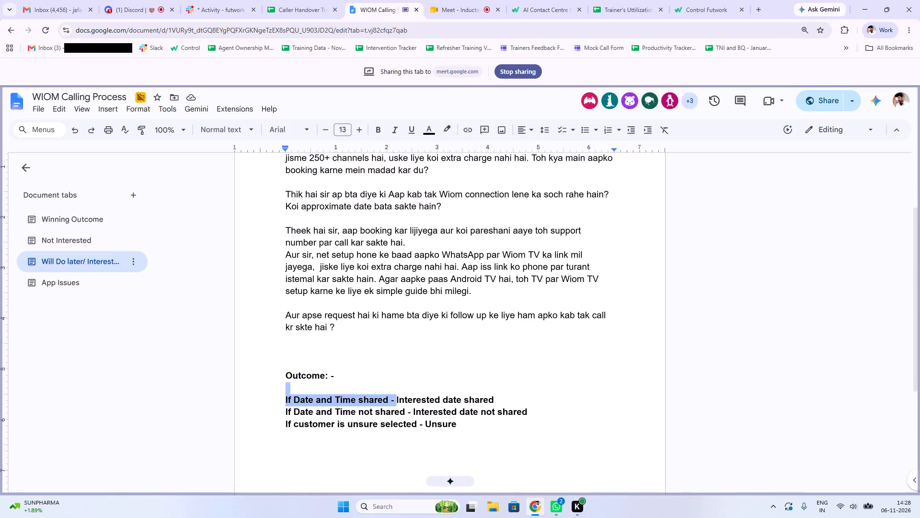
left_click_drag(500, 395, 498, 400)
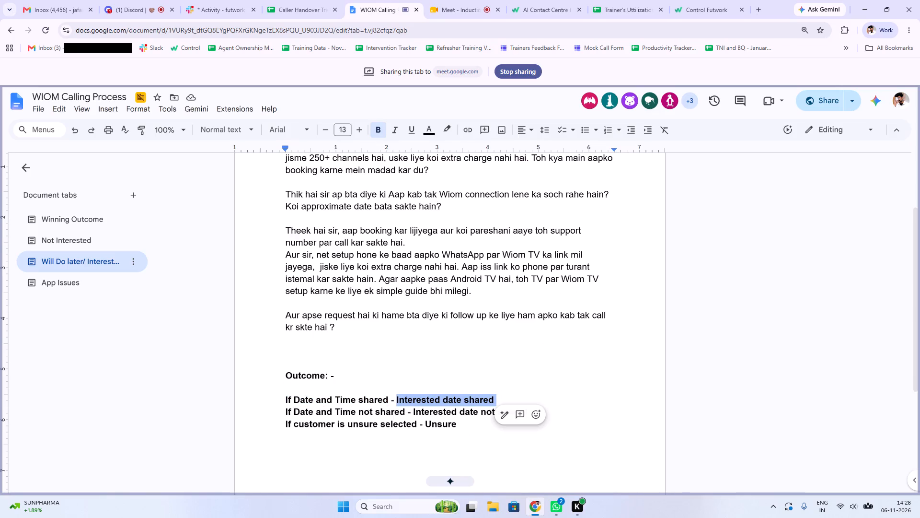
left_click(424, 243)
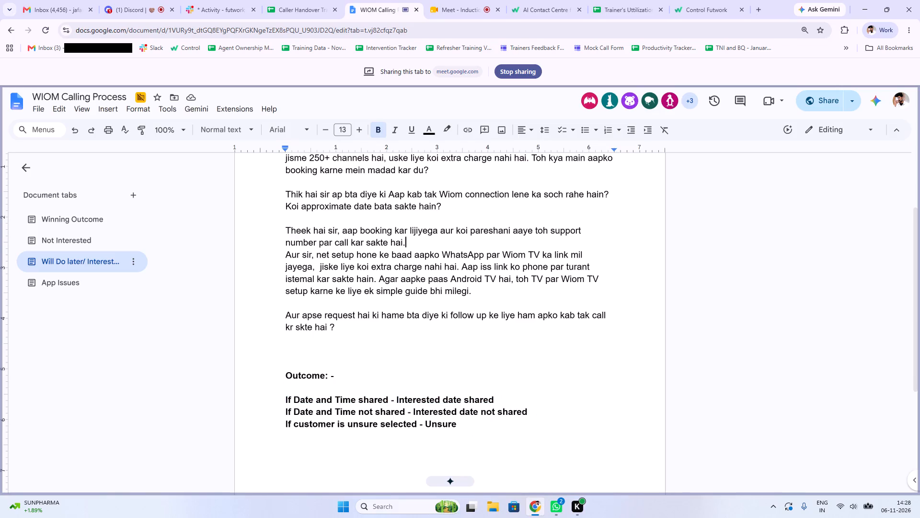
left_click_drag(413, 416, 483, 412)
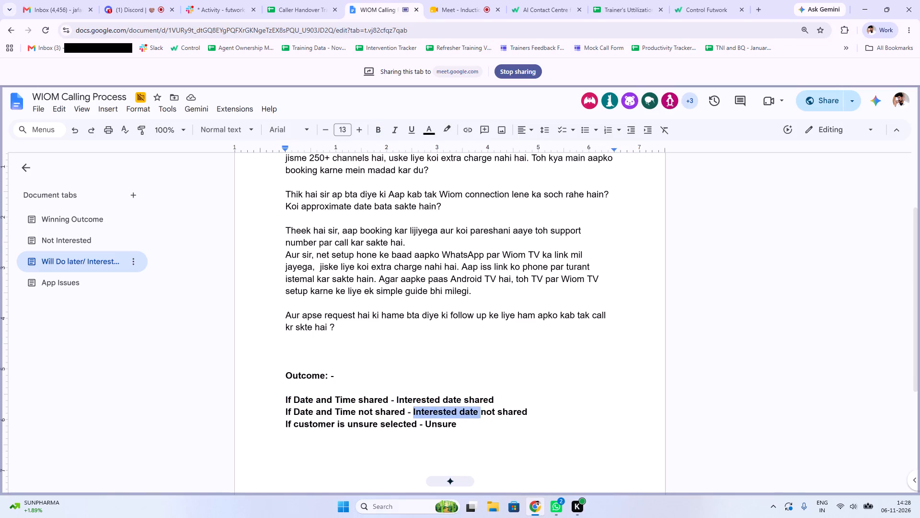
left_click_drag(483, 412, 529, 410)
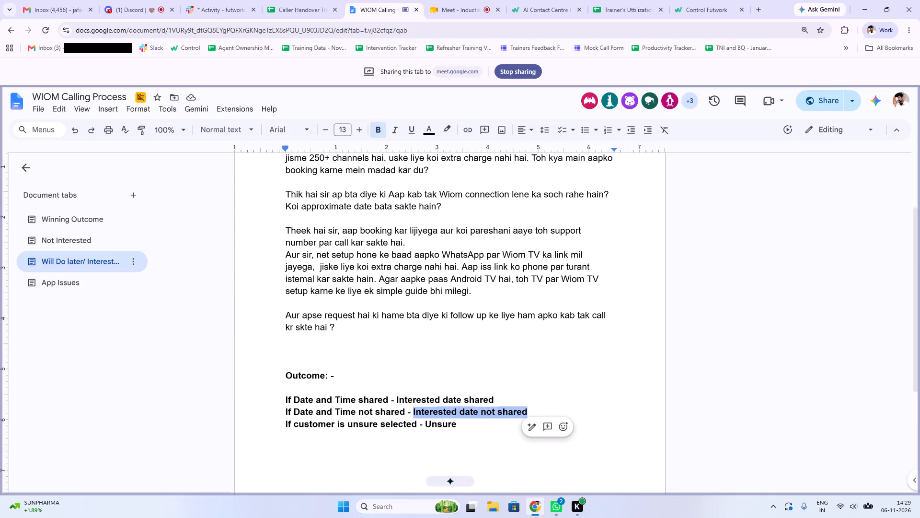
left_click(479, 426)
left_click(418, 244)
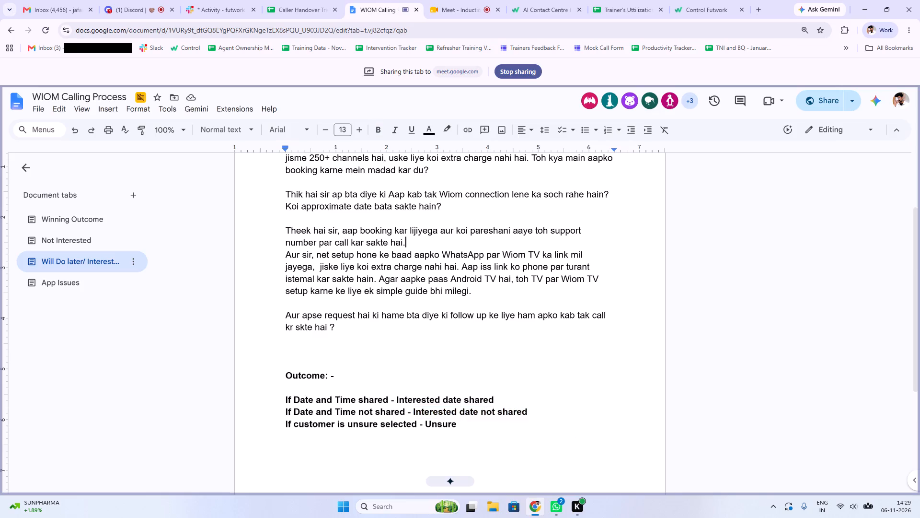
left_click_drag(460, 427, 428, 425)
left_click_drag(428, 425, 426, 424)
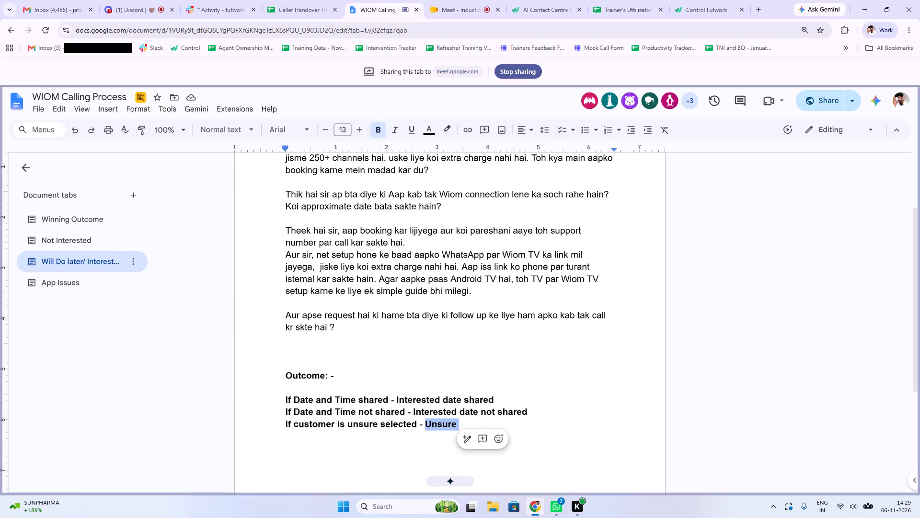
left_click(429, 460)
left_click_drag(425, 427, 459, 427)
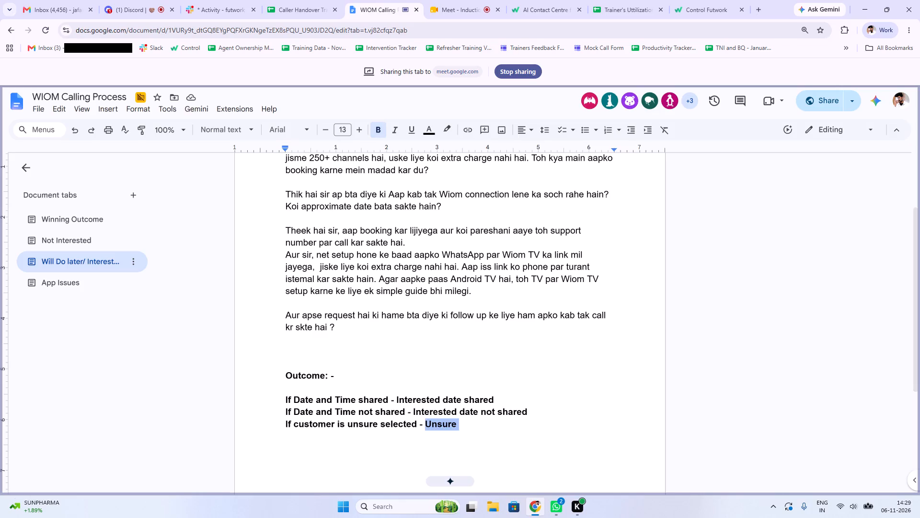
left_click(377, 332)
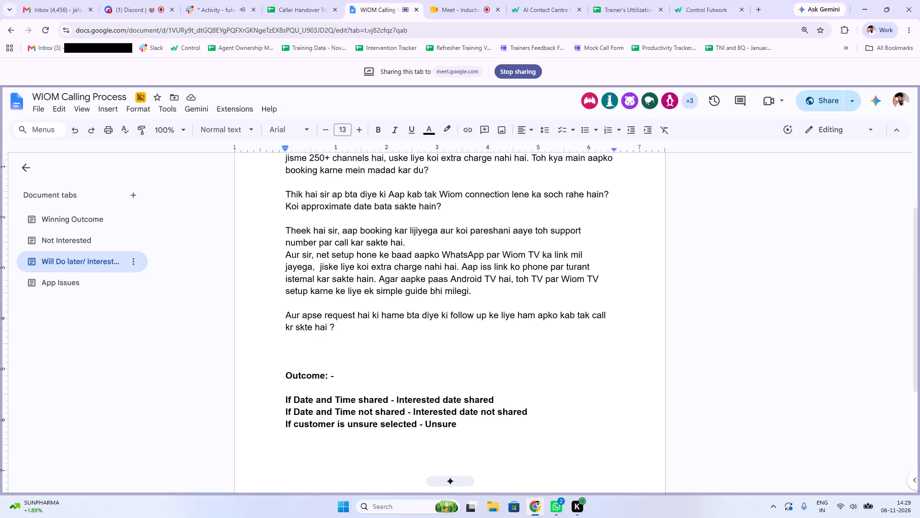
Cut the follow-up request beginning "Aur apse request hai ki" above the Outcome heading and remove the leftover blank line.
left_click_drag(282, 314, 488, 313)
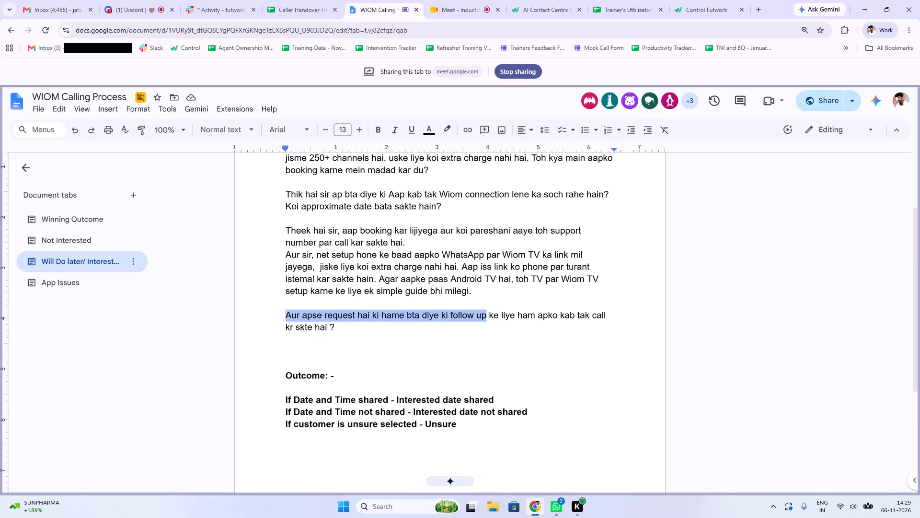
left_click_drag(488, 313, 571, 331)
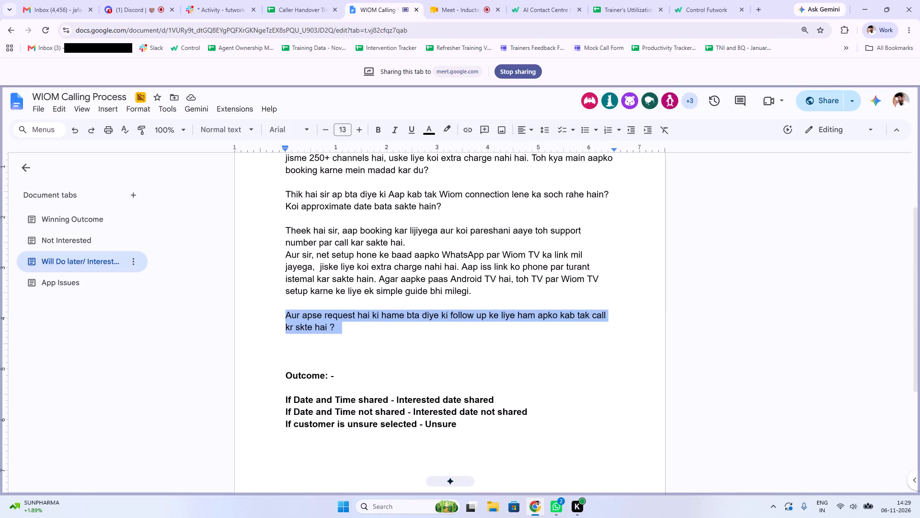
key("ctrl+x")
scroll(429, 327, "up", 1)
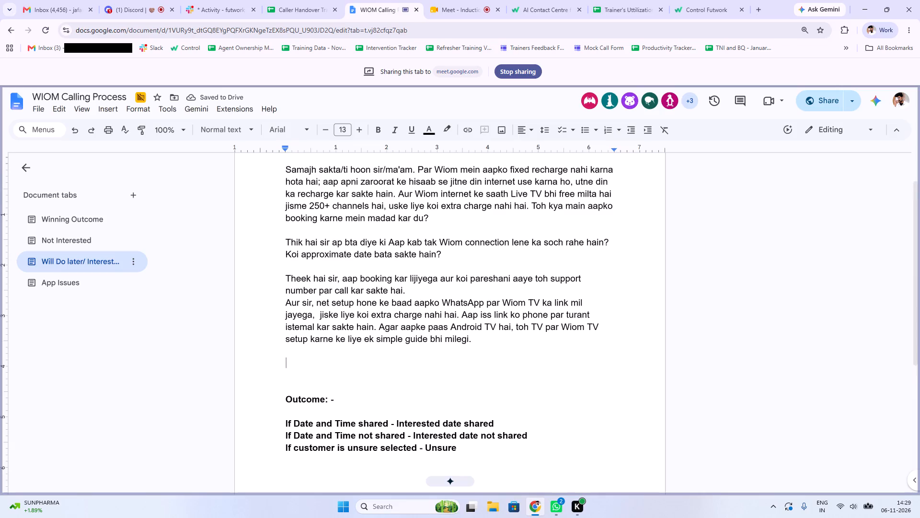
key("BackSpace")
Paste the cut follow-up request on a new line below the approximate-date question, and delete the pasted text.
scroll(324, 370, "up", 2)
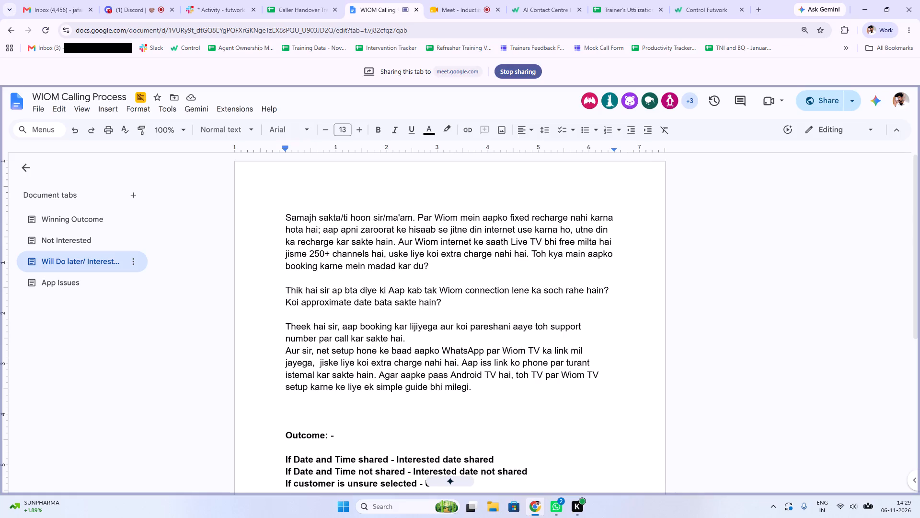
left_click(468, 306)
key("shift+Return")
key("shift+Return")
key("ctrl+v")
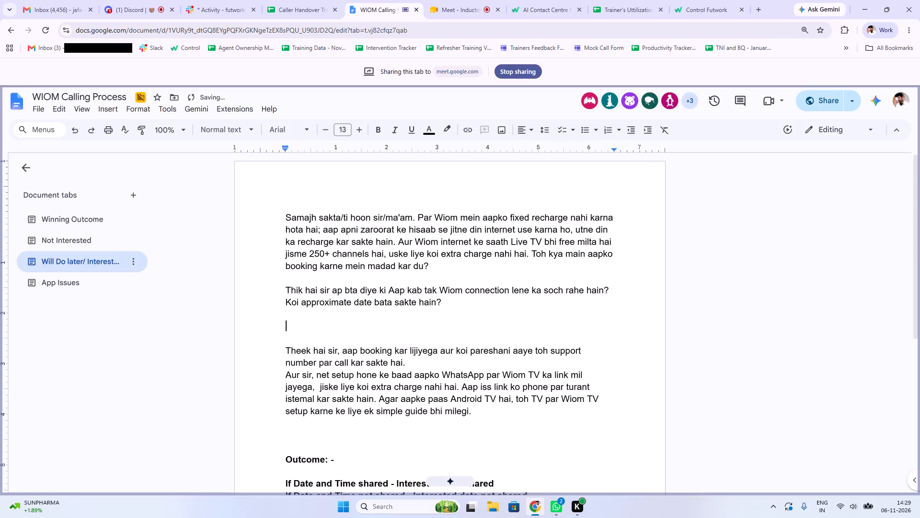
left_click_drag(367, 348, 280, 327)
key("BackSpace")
Replace the connection-date question with "Thik hai sir to ap mujhe bta dijiye ki ham apko kab tak call krskte hai taki ap".
left_click(463, 302)
key("space")
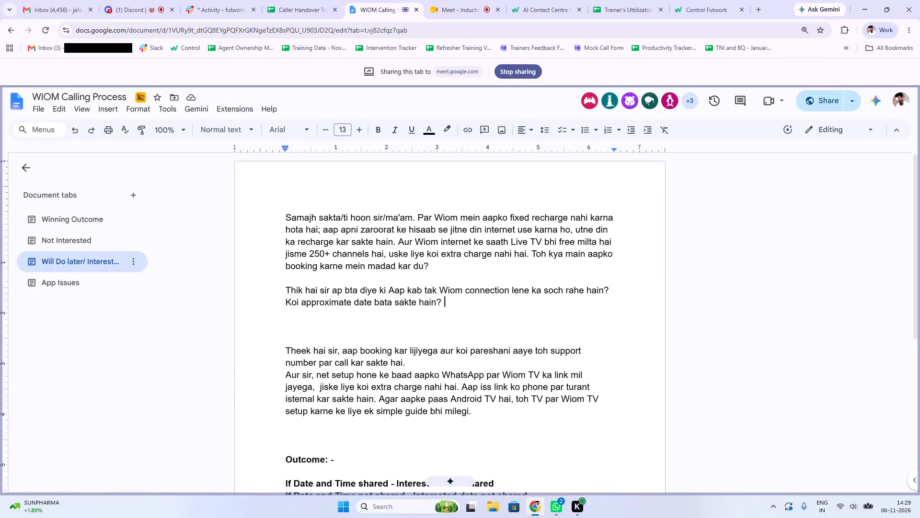
left_click_drag(283, 291, 446, 307)
type("Thik hai sir at")
key("BackSpace")
key("BackSpace")
type("to ap mu")
type("jhe bta dijiye ki ham apko ca")
key("BackSpace")
key("BackSpace")
type("kab tak call krskte hai taki ap")
key("space")
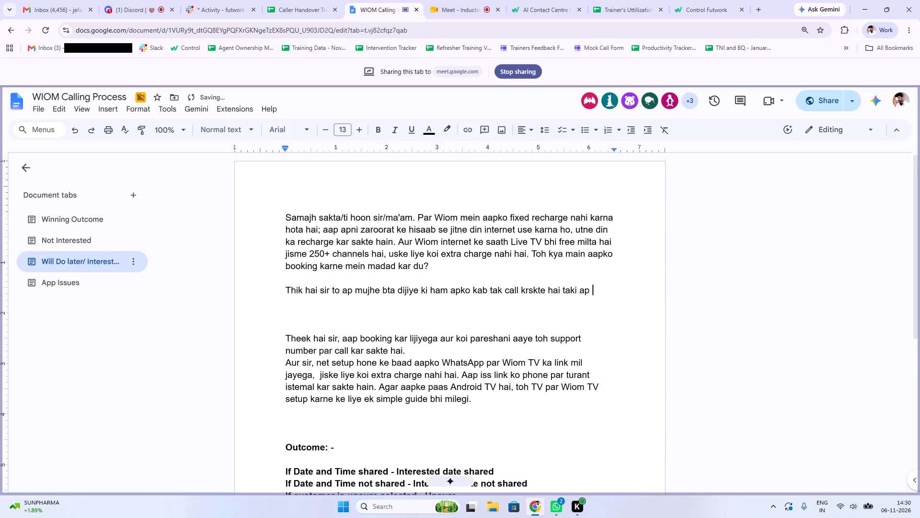
Complete the new question with "apna booking process complete krle and in case apko koi pareshani aye to ham apki help krde ?".
type("apna booking process complete kr")
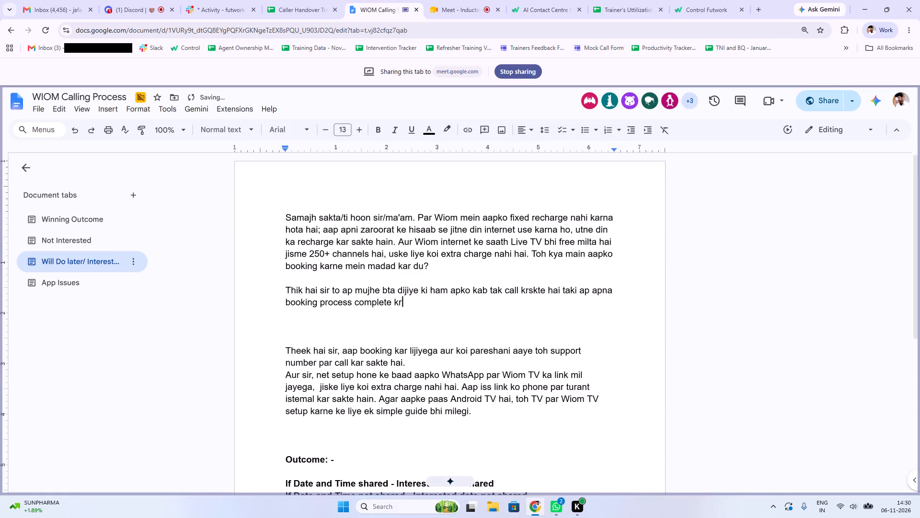
type("le and in case apko koi pr")
key("BackSpace")
type("areshani aye to ham apko")
key("BackSpace")
type("i help krde ?")
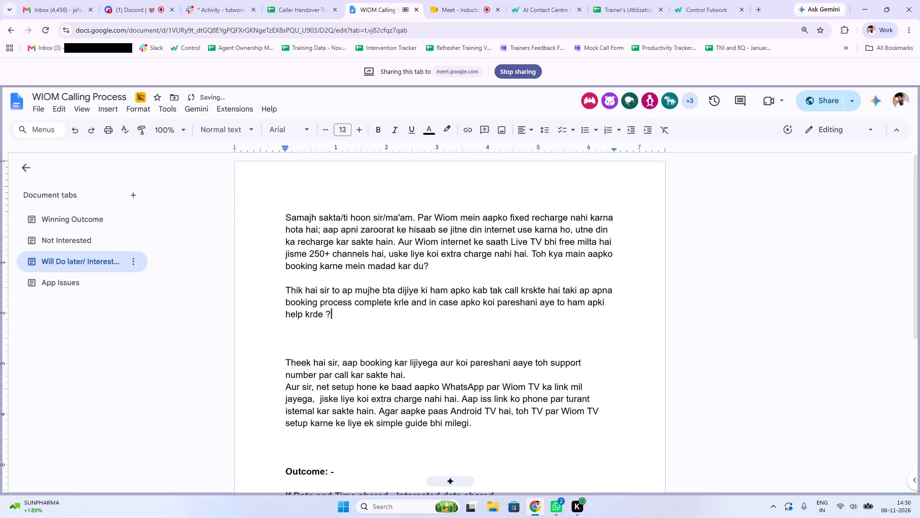
Remove the extra blank lines between the new call-back question and the "Theek hai sir" paragraph.
left_click(366, 345)
key("BackSpace")
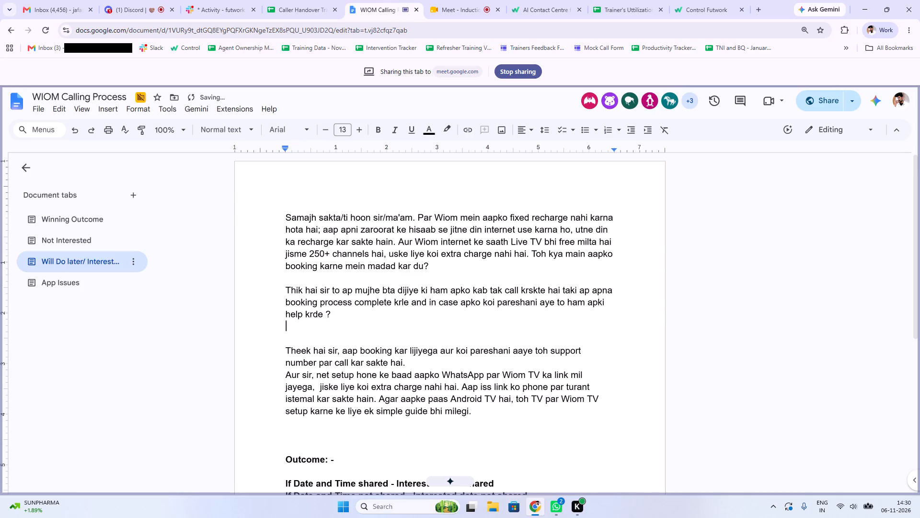
left_click_drag(351, 326, 347, 331)
left_click(330, 331)
key("BackSpace")
scroll(343, 450, "down", 1)
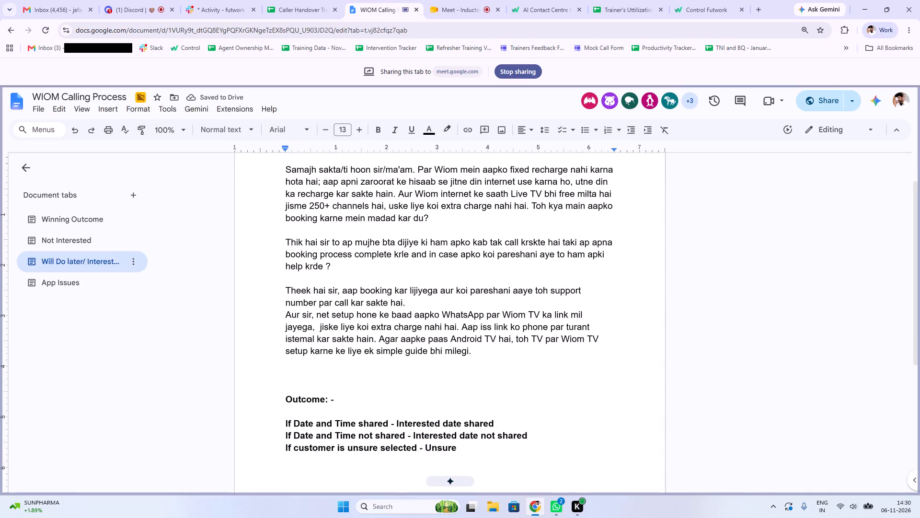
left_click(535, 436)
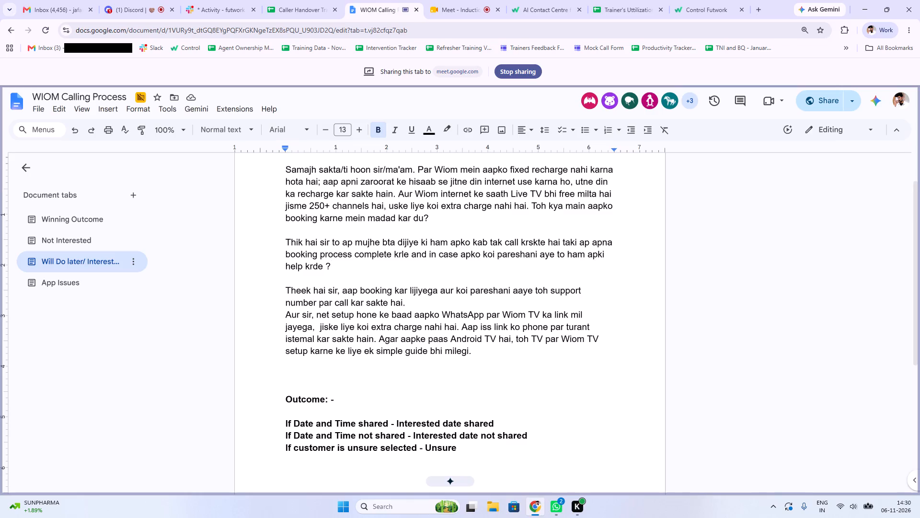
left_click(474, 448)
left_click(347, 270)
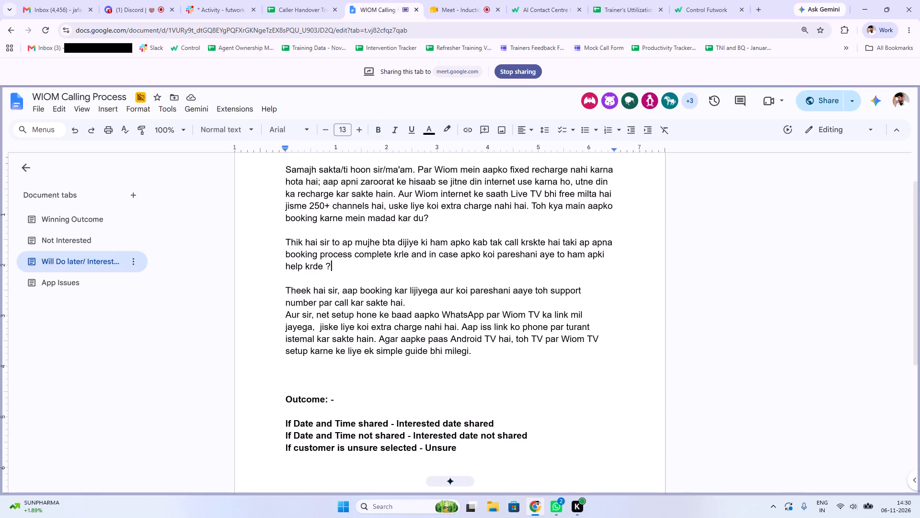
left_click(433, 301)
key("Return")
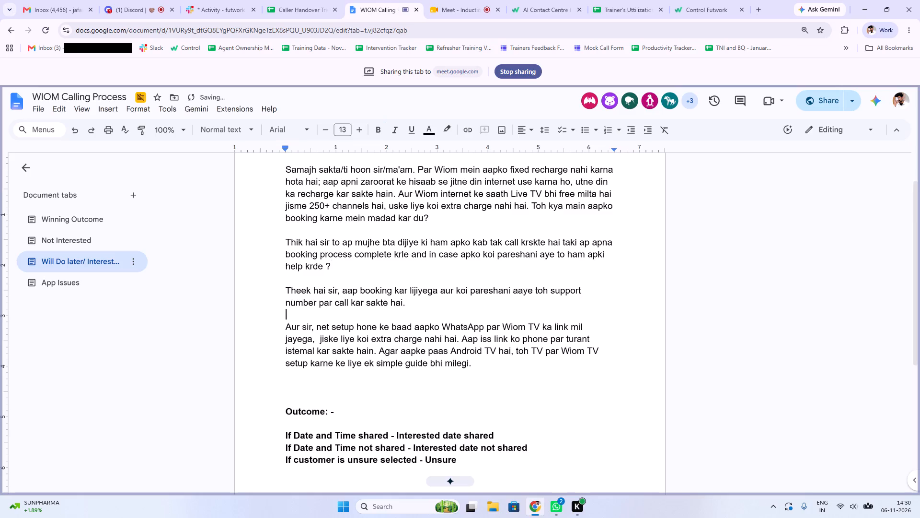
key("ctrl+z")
Add the line "Customer said may khud se krlunga ap call mt kriyega" directly above the "Theek hai sir" paragraph, with extra space above it.
key("Up")
key("Up")
key("shift+Return")
key("shift+Return")
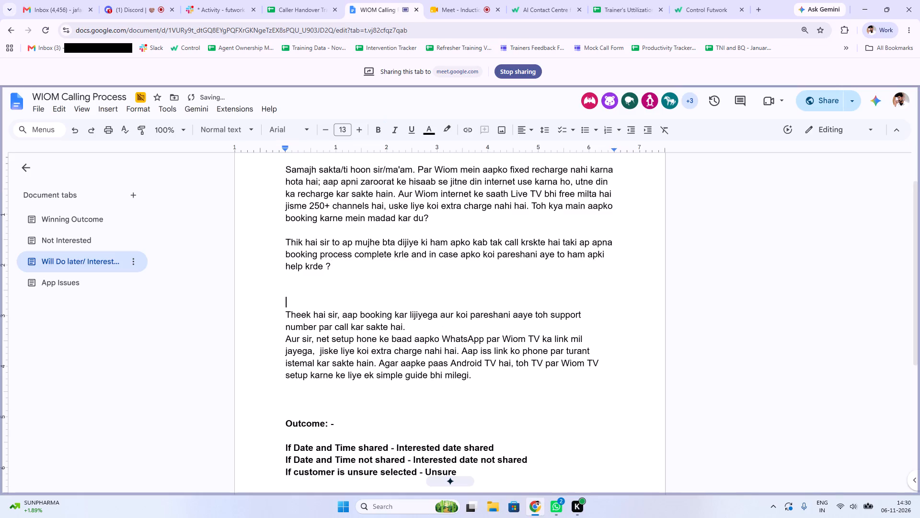
key("shift+i")
key("shift+BackSpace")
key("shift+m")
key("BackSpace")
type("Customer said - m")
key("BackSpace")
key("BackSpace")
key("BackSpace")
type("may khud se krd")
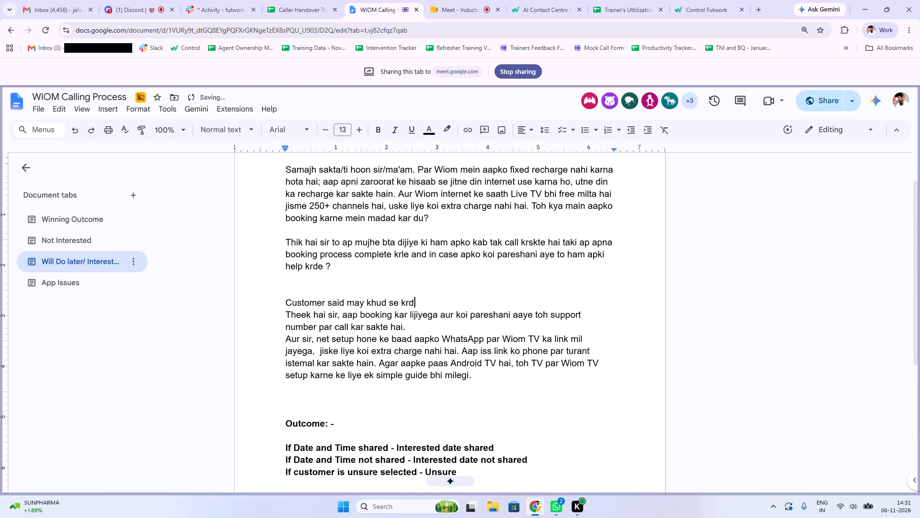
key("BackSpace")
type("lunga ap call mt kriyega ?")
key("BackSpace")
Make the new "Customer said may khud se krlunga ap call mt kriyega" line bold.
key("ctrl+shift+Up")
key("ctrl+b")
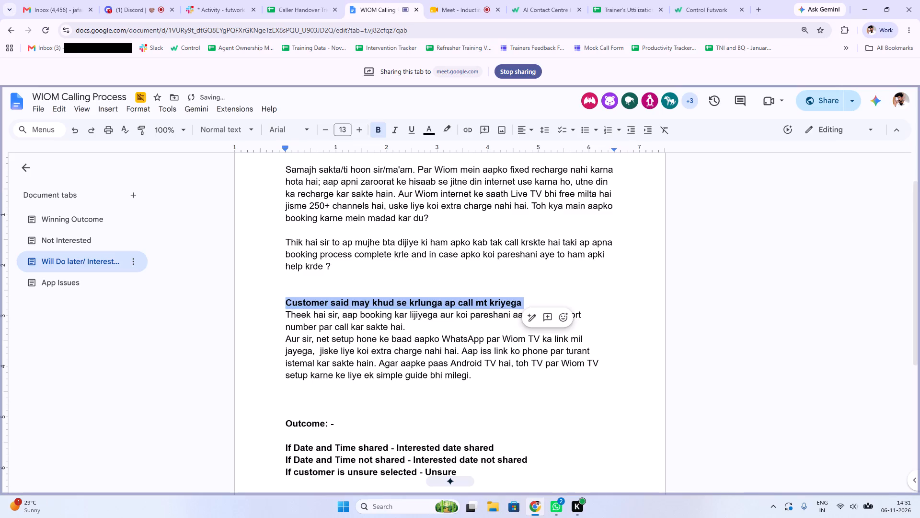
key("Left")
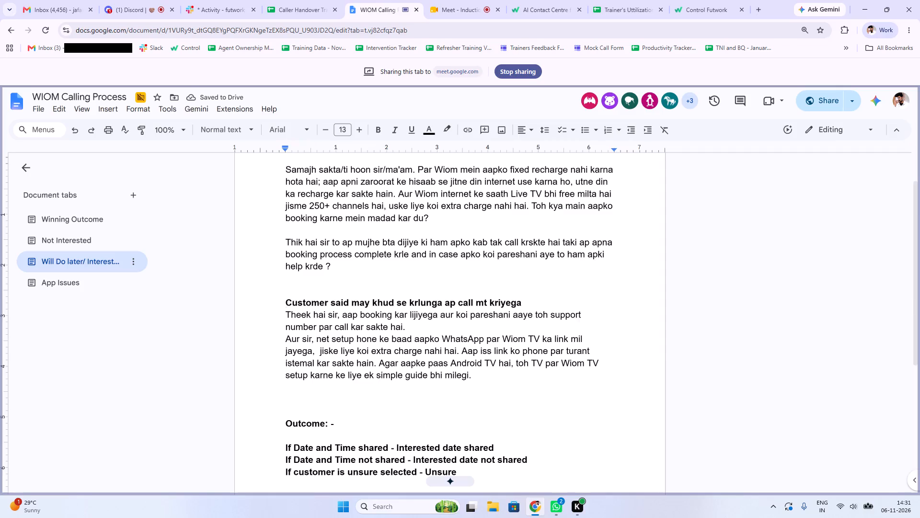
Add the closing line "Thik hai sir apka samay dene ke liye dhanyawad apka din shubh ho." between the Wiom TV paragraph and Outcome.
left_click(427, 330)
left_click(427, 326)
left_click(378, 394)
type("Thik s")
key("BackSpace")
type("hai sri")
key("BackSpace")
key("BackSpace")
type("ir apka samay dene ke liye dhanyawad apka din shubh ho")
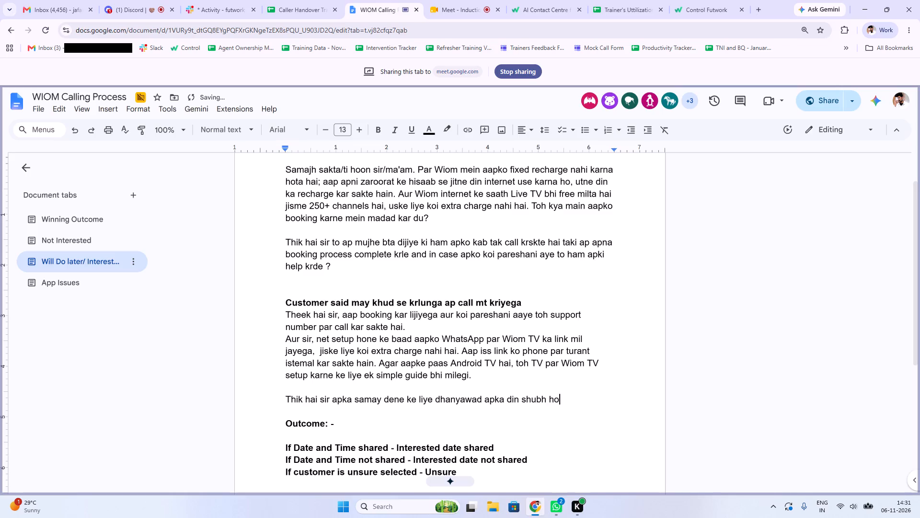
key("space")
key("BackSpace")
type(".")
key("space")
Make the new "Thik hai sir apka samay dene ke liye dhanyawad" closing line bold.
key("ctrl+shift+Up")
key("ctrl+b")
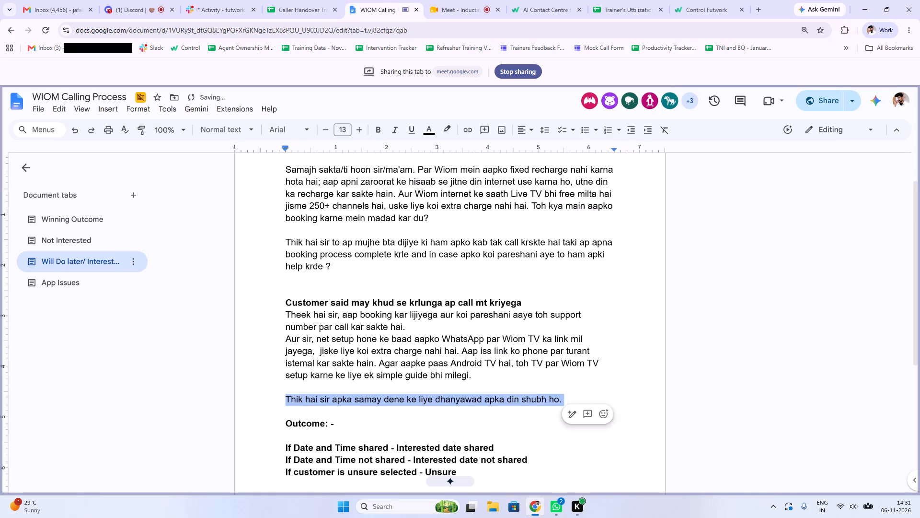
key("Down")
key("Up")
key("Up")
key("Down")
key("Down")
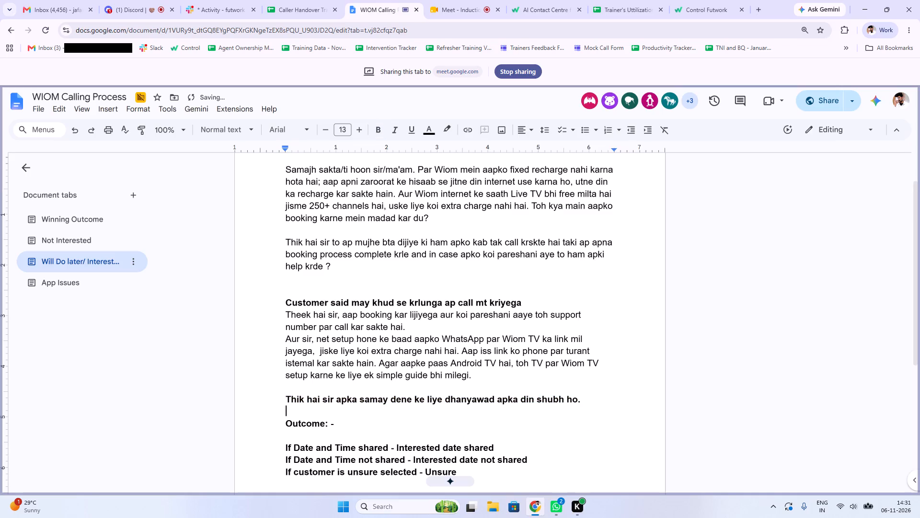
Remove the bold formatting from the three "If..." lines under the Outcome heading.
key("Down")
key("Down")
key("Down")
key("ctrl+shift+Down")
key("ctrl+shift+Down")
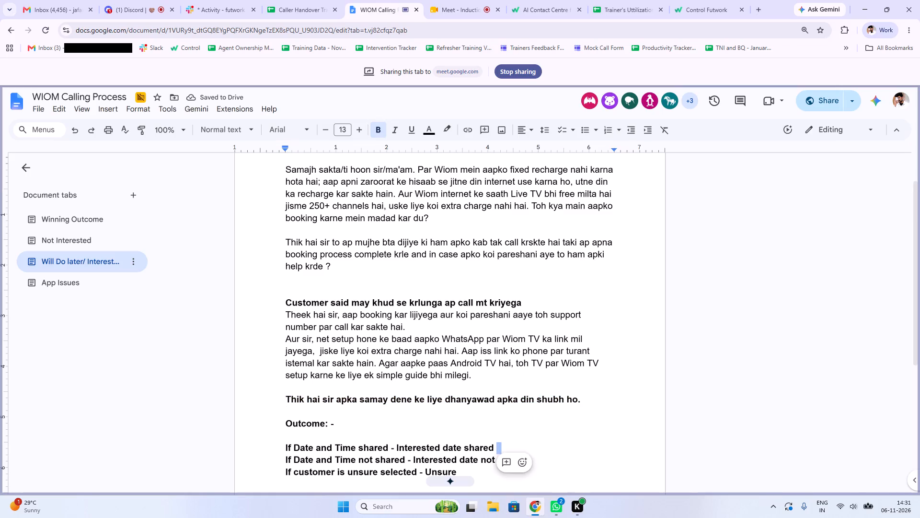
key("ctrl+Left")
key("ctrl+Left")
key("ctrl+Up")
key("ctrl+shift+Down")
key("ctrl+shift+Down")
key("ctrl+shift+Down")
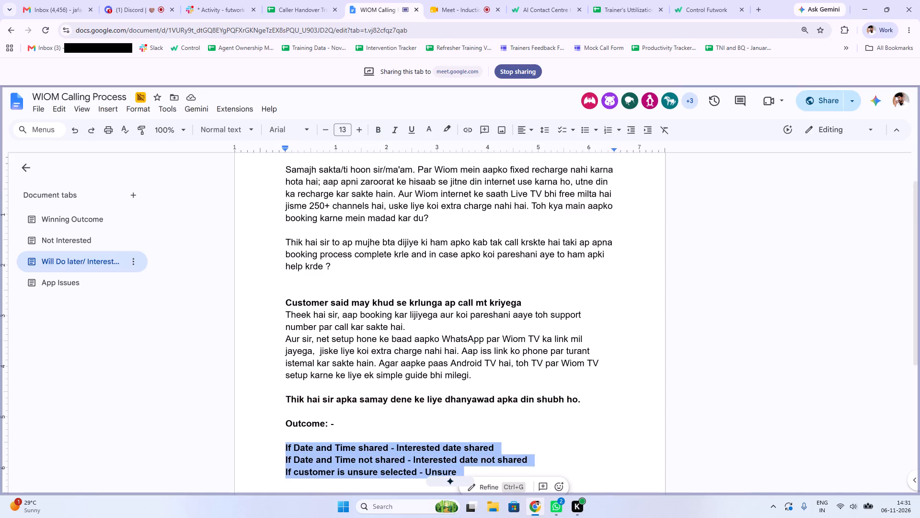
key("ctrl+b")
key("Up")
key("Down")
key("ctrl+shift+Down")
key("ctrl+shift+Down")
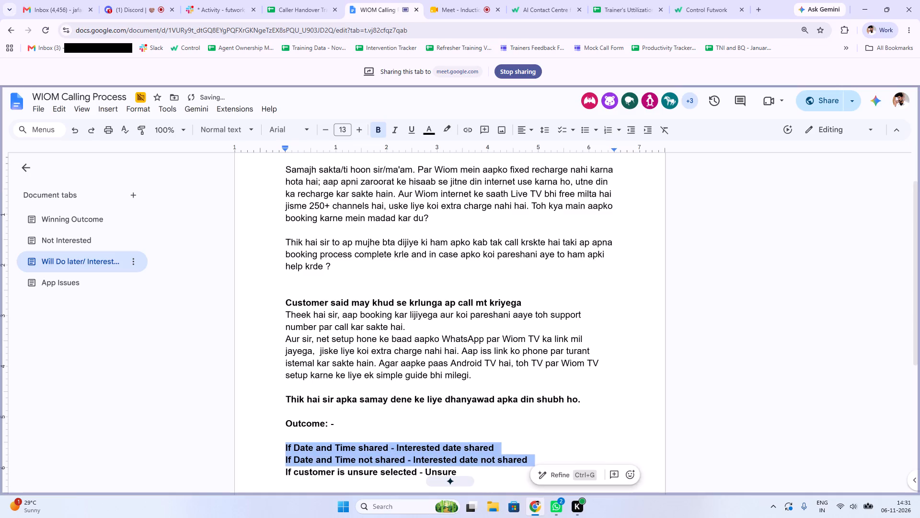
key("ctrl+shift+Down")
key("ctrl+b")
key("Up")
key("Up")
key("Up")
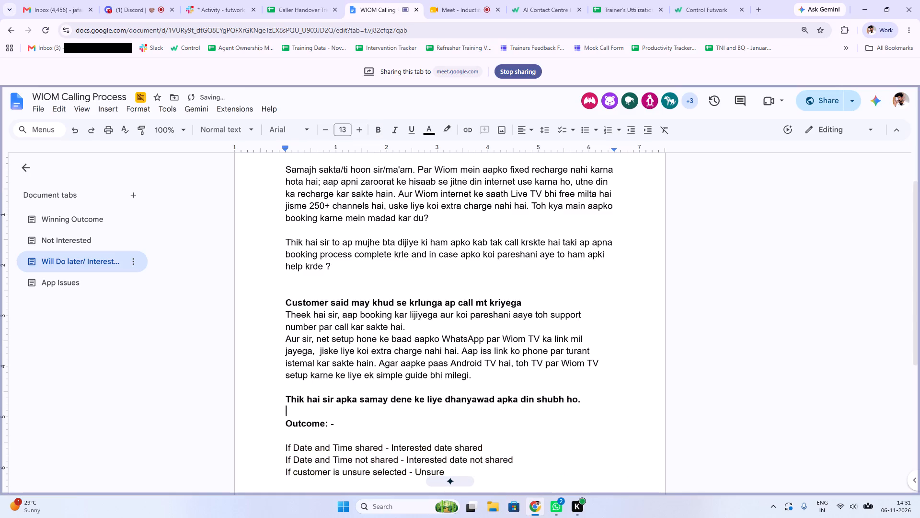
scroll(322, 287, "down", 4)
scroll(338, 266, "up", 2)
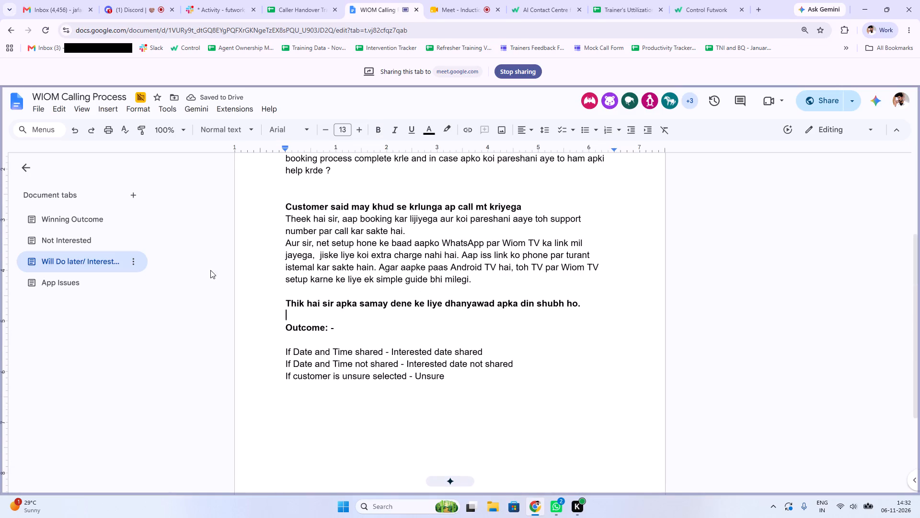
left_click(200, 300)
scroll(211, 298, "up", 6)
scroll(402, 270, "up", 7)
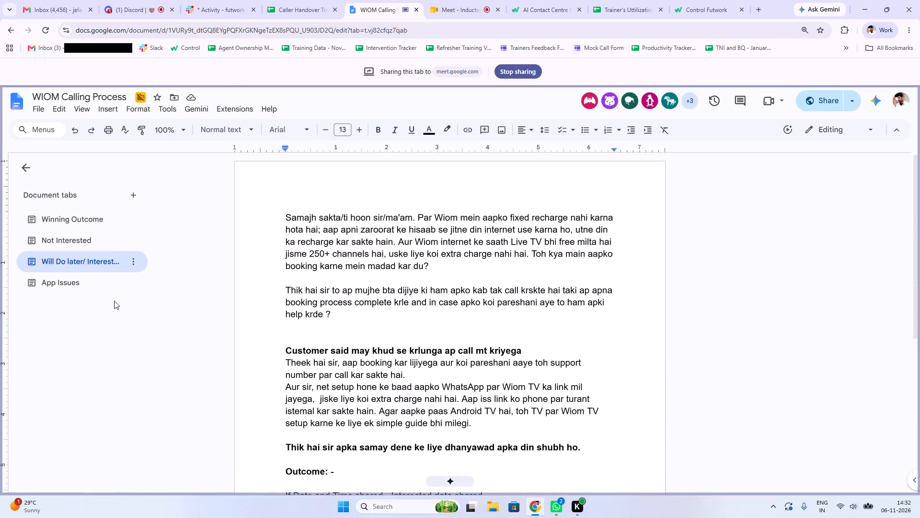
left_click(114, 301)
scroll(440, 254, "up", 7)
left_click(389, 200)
Open the App Issues script and go through its booking-problem question and the step-by-step guidance paragraph, highlighting the text being read.
left_click(92, 293)
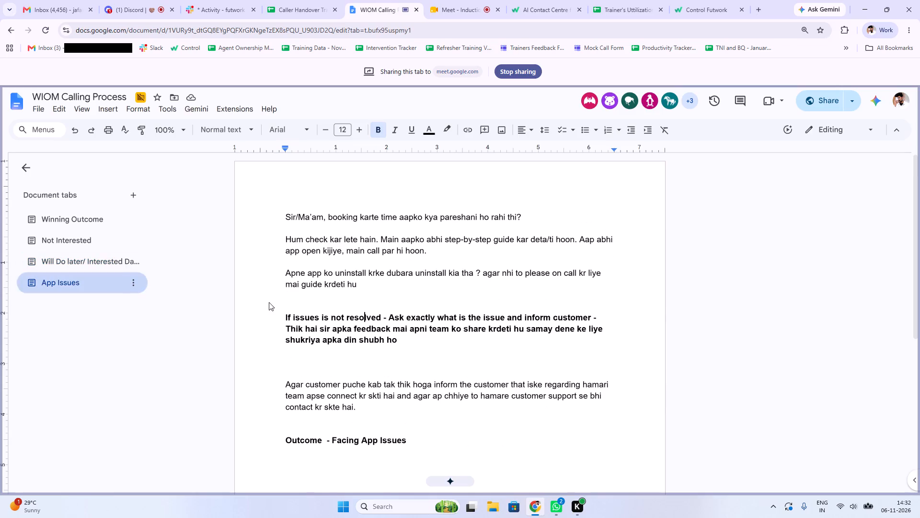
scroll(353, 293, "up", 6)
left_click_drag(281, 218, 350, 215)
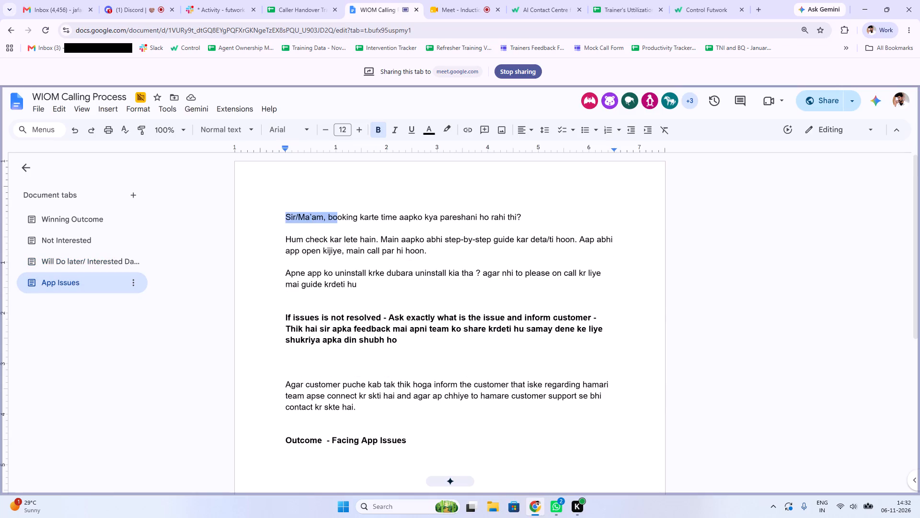
left_click_drag(350, 215, 517, 216)
left_click(468, 233)
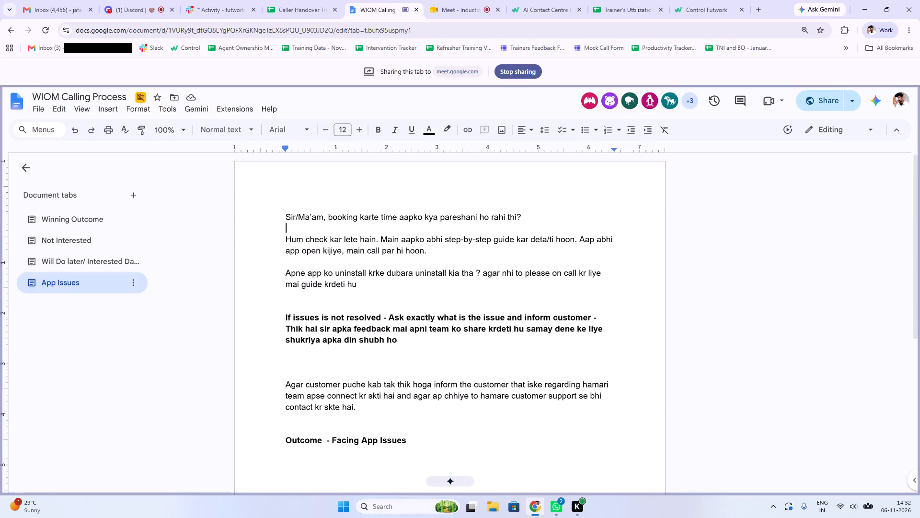
left_click_drag(290, 242, 293, 242)
left_click_drag(293, 242, 483, 237)
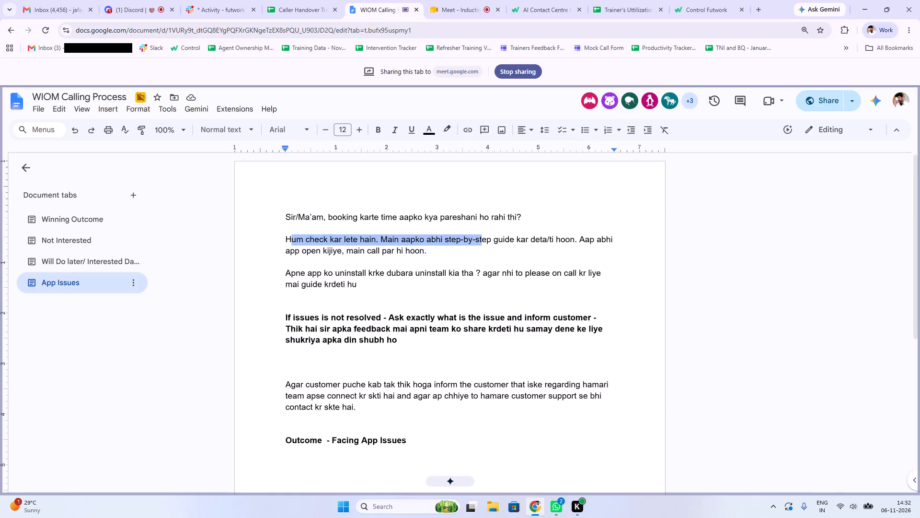
left_click_drag(483, 237, 576, 243)
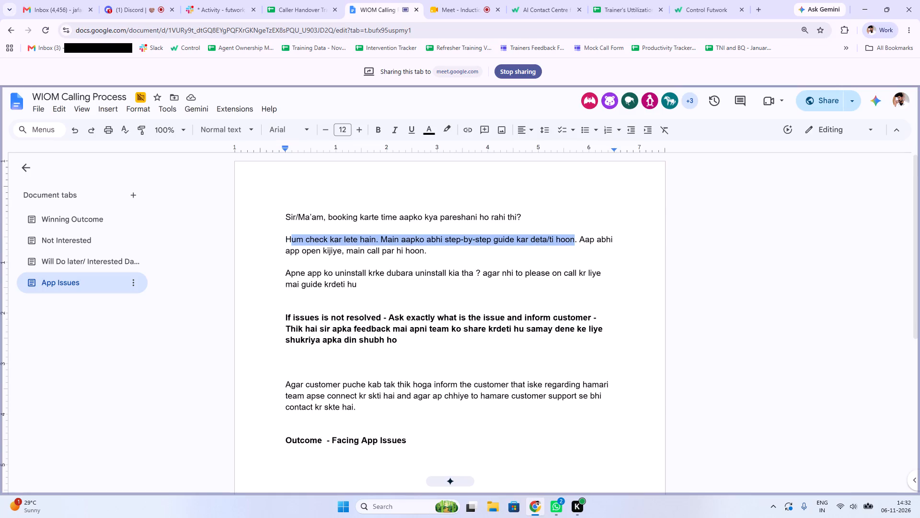
left_click_drag(576, 243, 408, 264)
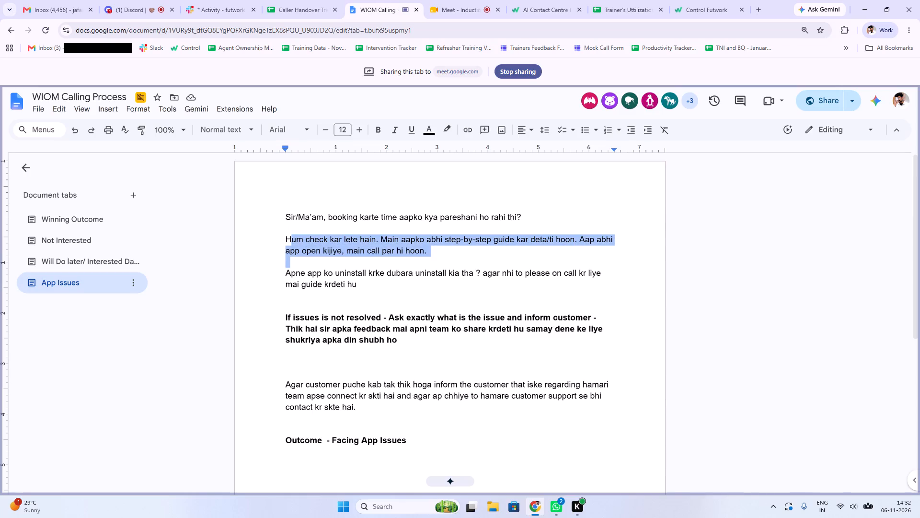
left_click_drag(408, 264, 414, 250)
left_click_drag(414, 250, 425, 250)
left_click(471, 252)
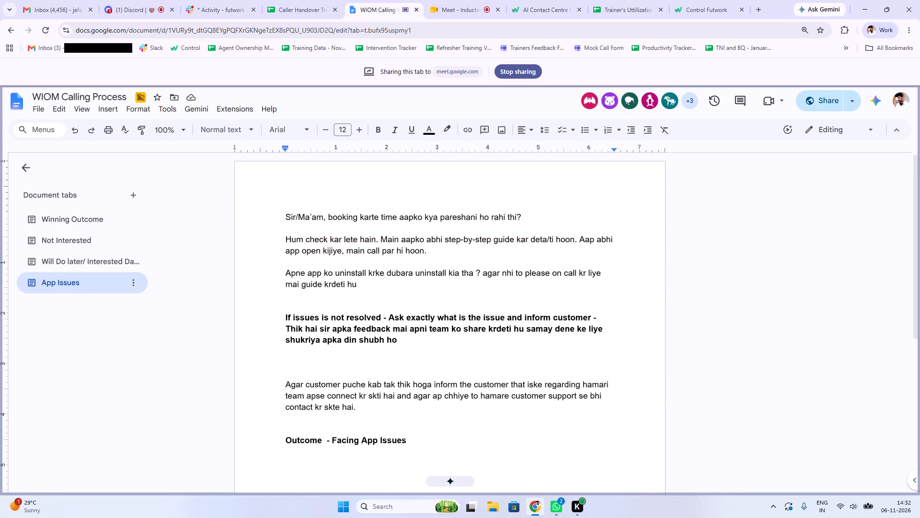
Remove the extra space before the question mark in "uninstall kia tha ?" in the app reinstall question.
scroll(462, 255, "down", 1)
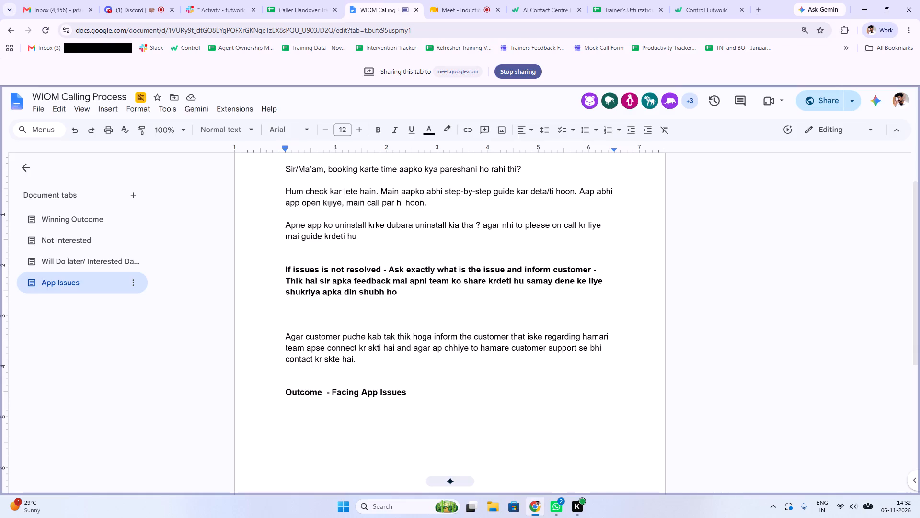
left_click_drag(332, 226, 460, 225)
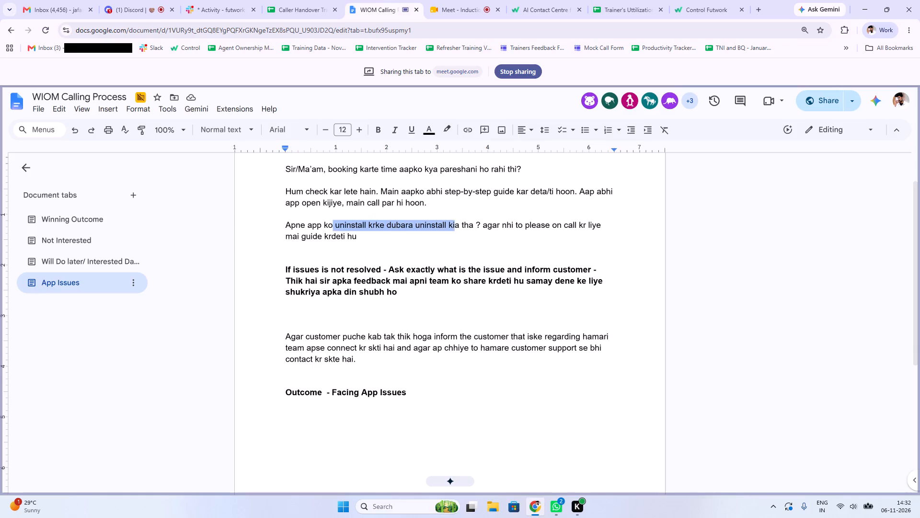
left_click_drag(460, 225, 477, 225)
left_click(475, 241)
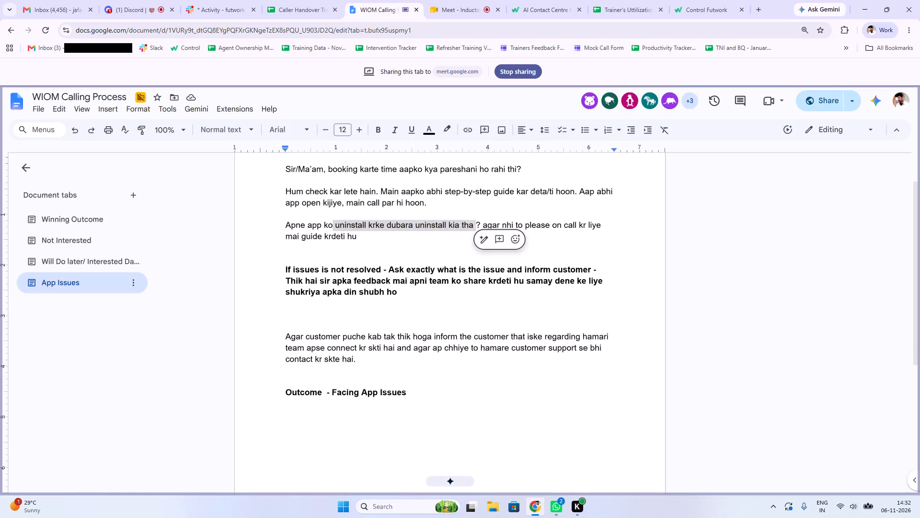
left_click(468, 239)
left_click(479, 220)
left_click(480, 232)
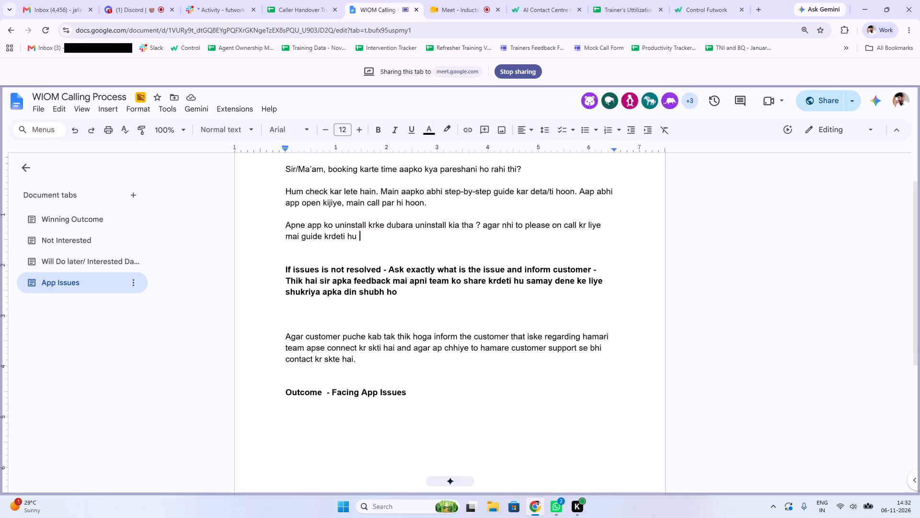
left_click(478, 225)
key("Right")
key("BackSpace")
key("Right")
key("ctrl+Right")
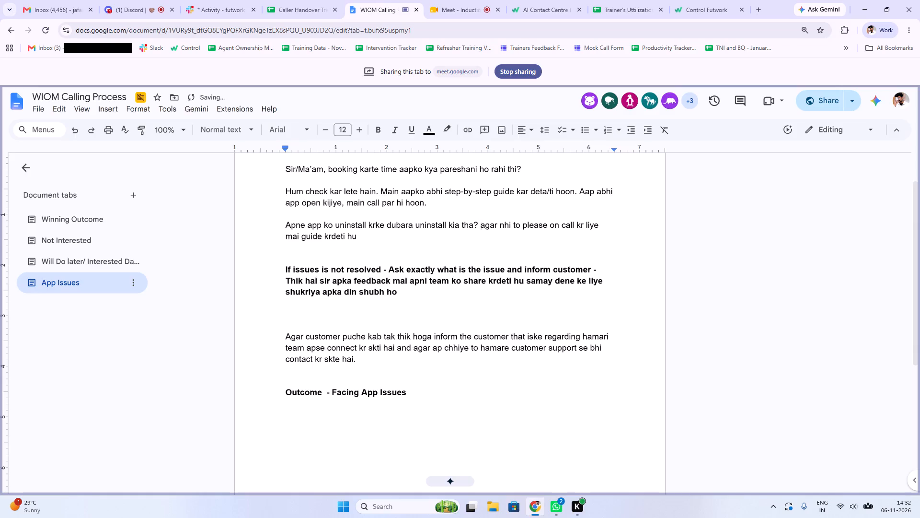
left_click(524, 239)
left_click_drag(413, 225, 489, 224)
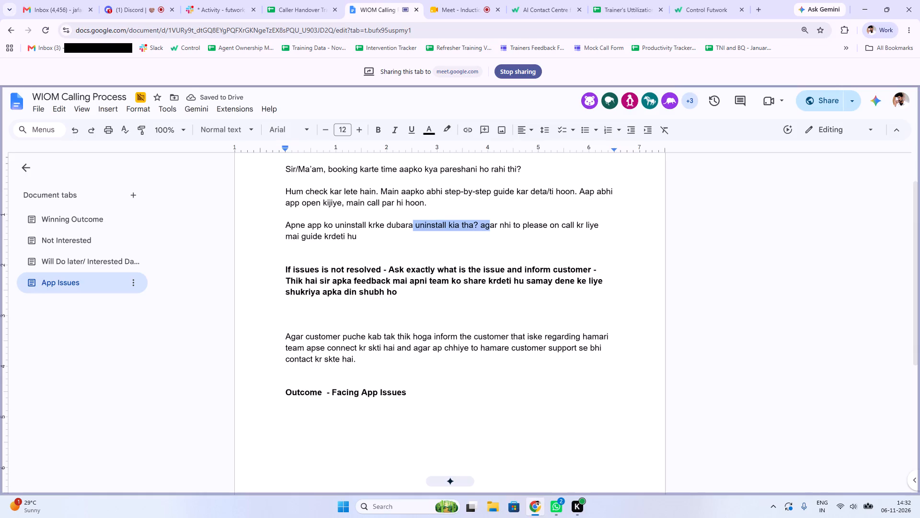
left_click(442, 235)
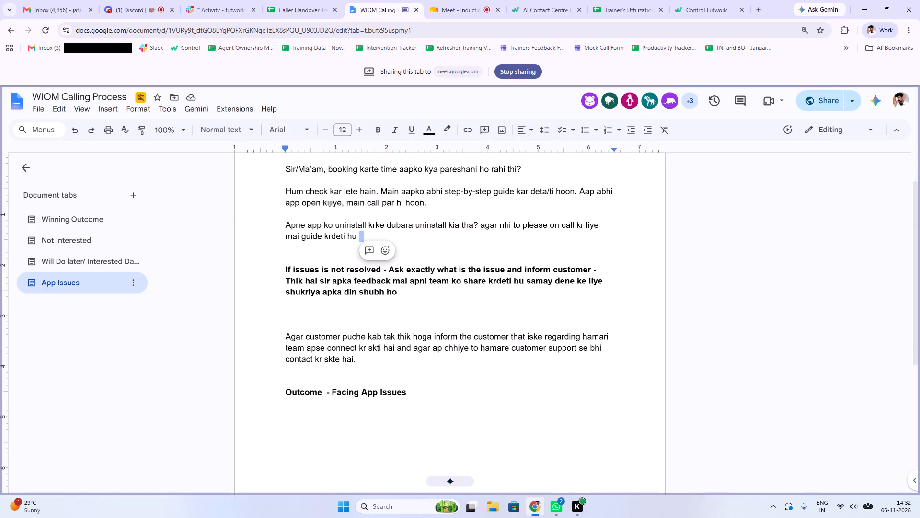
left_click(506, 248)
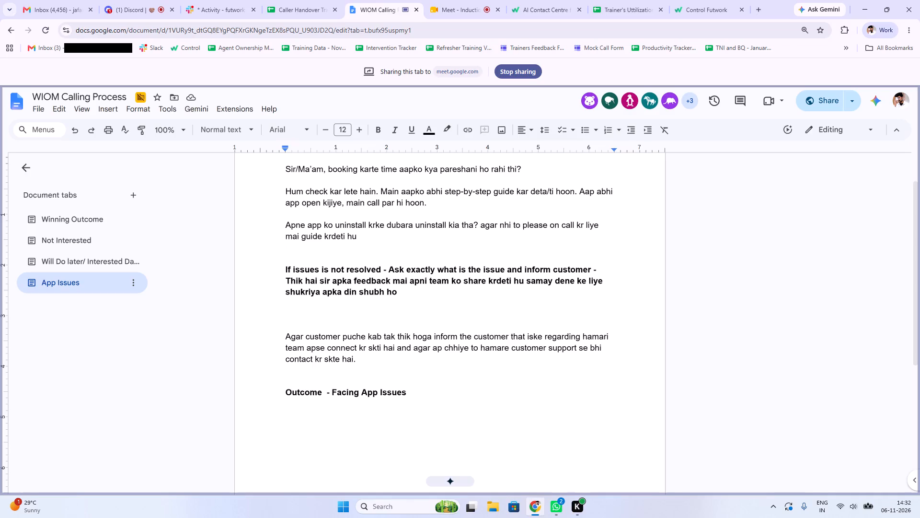
Delete the bold instruction "If issues is not resolved - Ask exactly what is the issue and inform customer -" before "Thik hai sir".
left_click(598, 270)
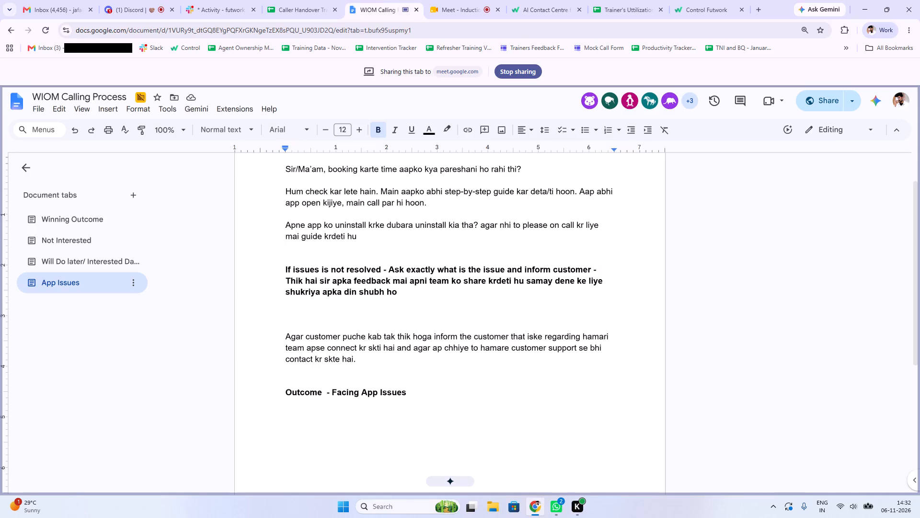
triple_click(368, 268)
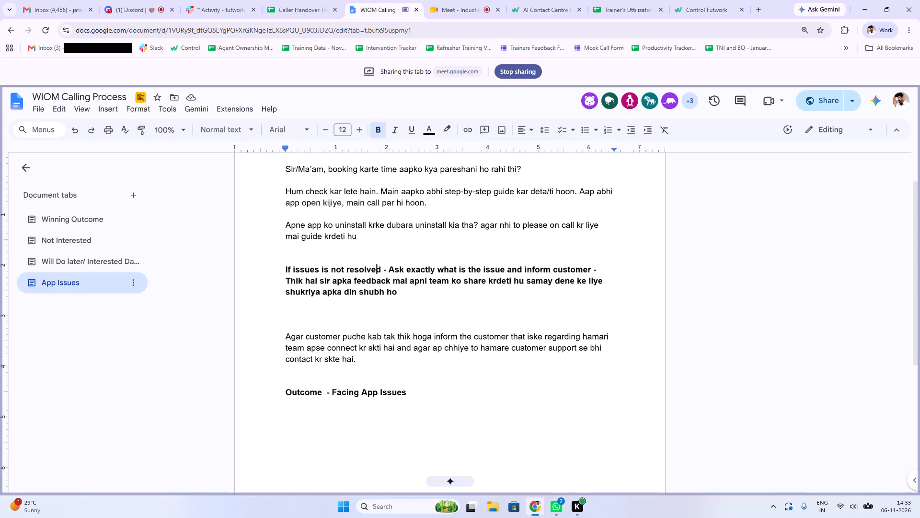
triple_click(376, 268)
key("Right")
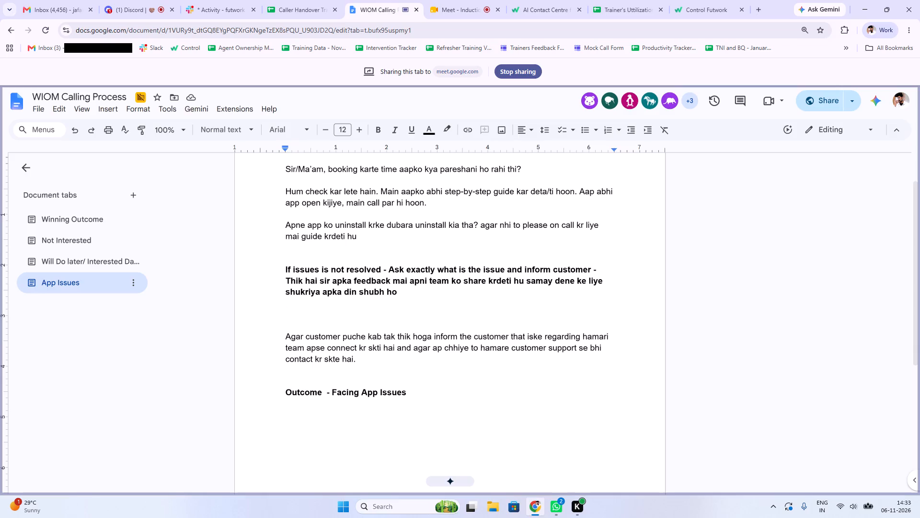
left_click_drag(607, 271, 600, 270)
left_click_drag(600, 270, 294, 262)
key("BackSpace")
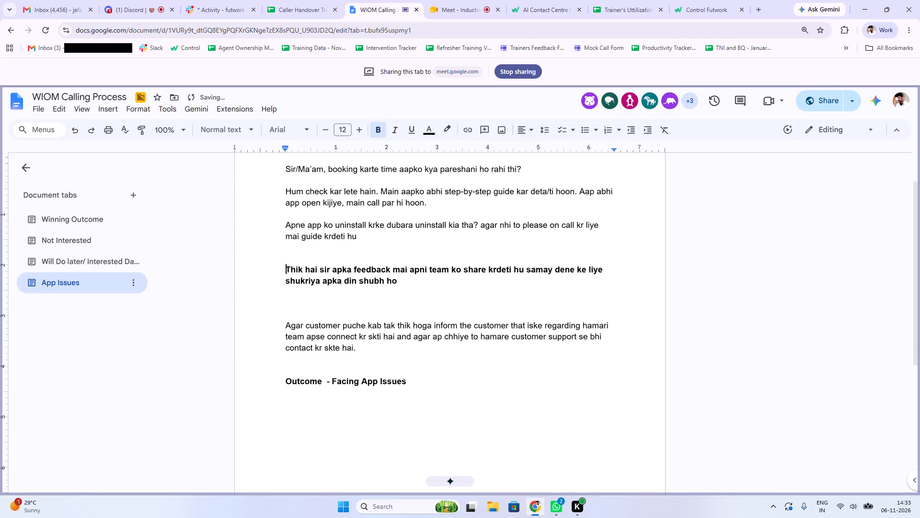
Remove one extra blank line above and one below the bold "Thik hai sir apka feedback" closing paragraph.
key("BackSpace")
key("Down")
key("Down")
key("Down")
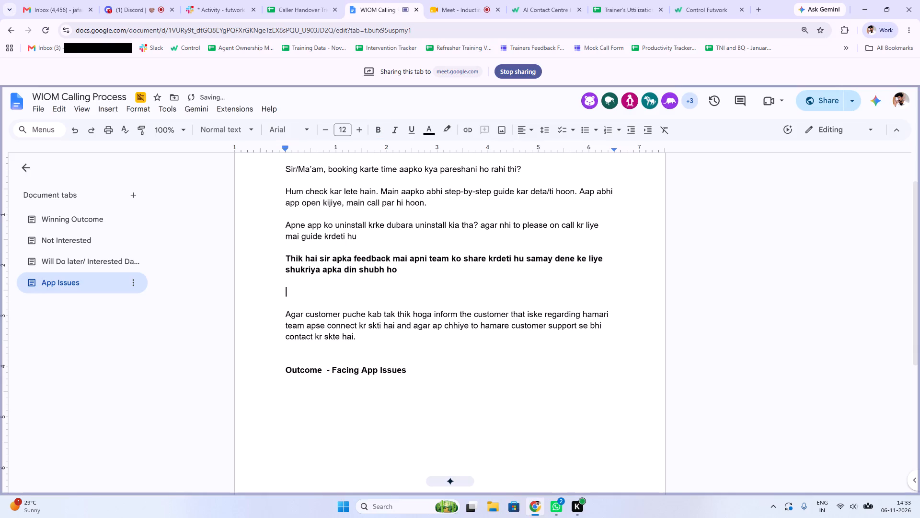
key("BackSpace")
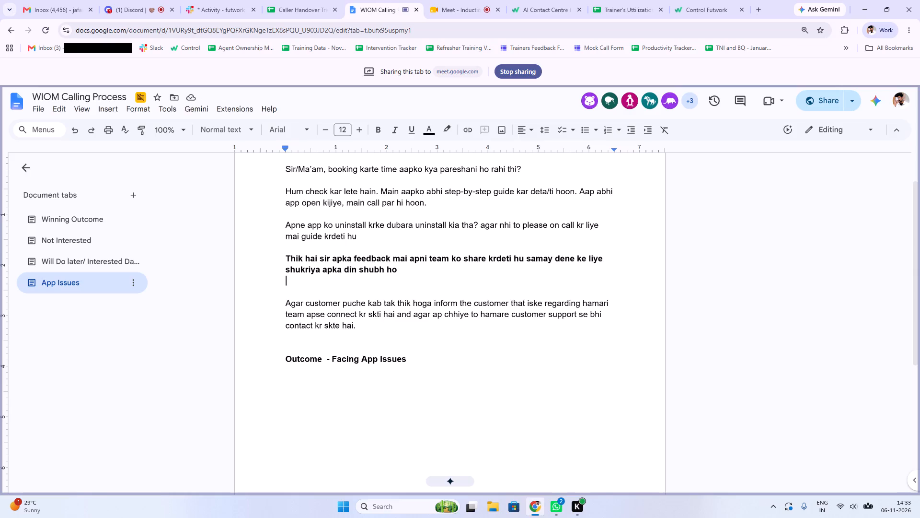
In the bold closing paragraph, replace "shukriya" with "dhanyawad" and end it with a full stop after "din shubh ho".
left_click(433, 268)
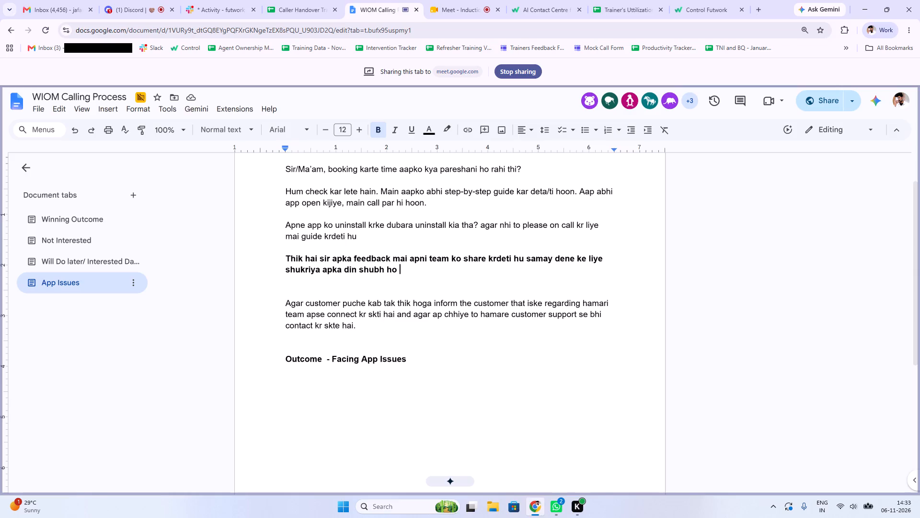
double_click(303, 272)
type("dhanyawad")
key("space")
key("ctrl+Right")
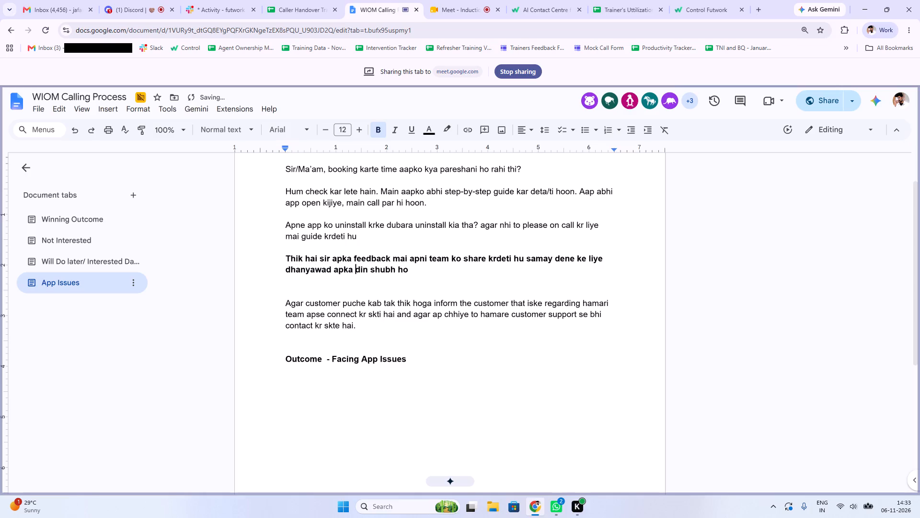
key("ctrl+Right")
key("ctrl+Right")
key("ctrl+Right")
key("BackSpace")
type(".")
key("space")
Remove another extra blank line between the bold closing paragraph and the "Agar customer puche" paragraph.
key("Down")
key("Down")
key("BackSpace")
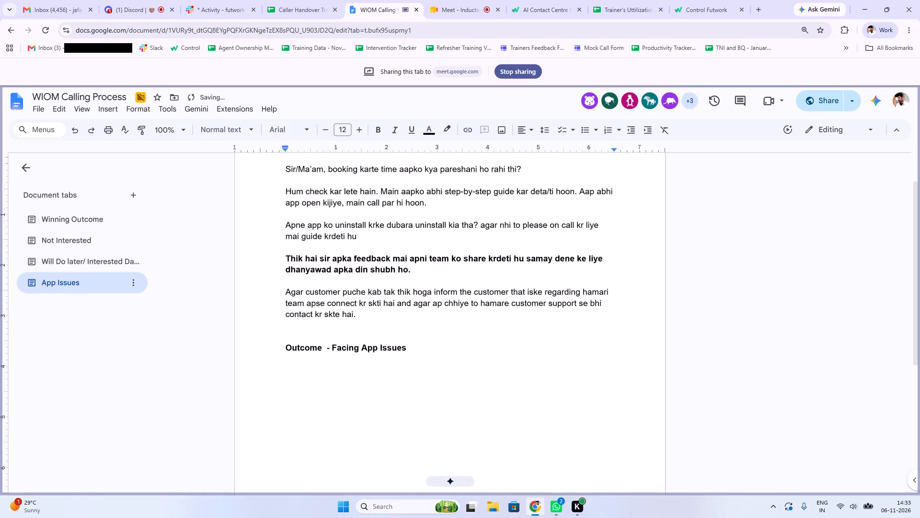
Go through the "Agar customer puche" paragraph and the "Facing App Issues" outcome, highlighting the text being read.
left_click_drag(331, 350, 413, 351)
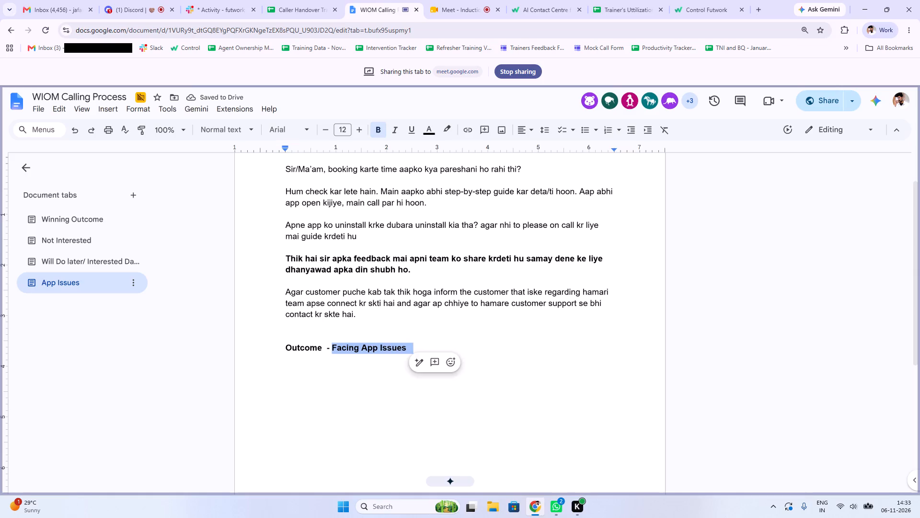
left_click(375, 315)
left_click(422, 272)
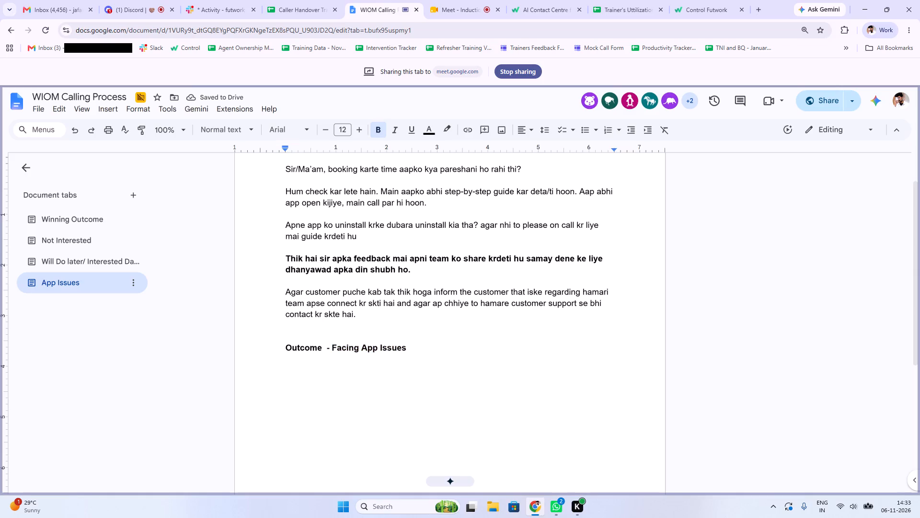
left_click(449, 280)
left_click_drag(335, 294, 519, 284)
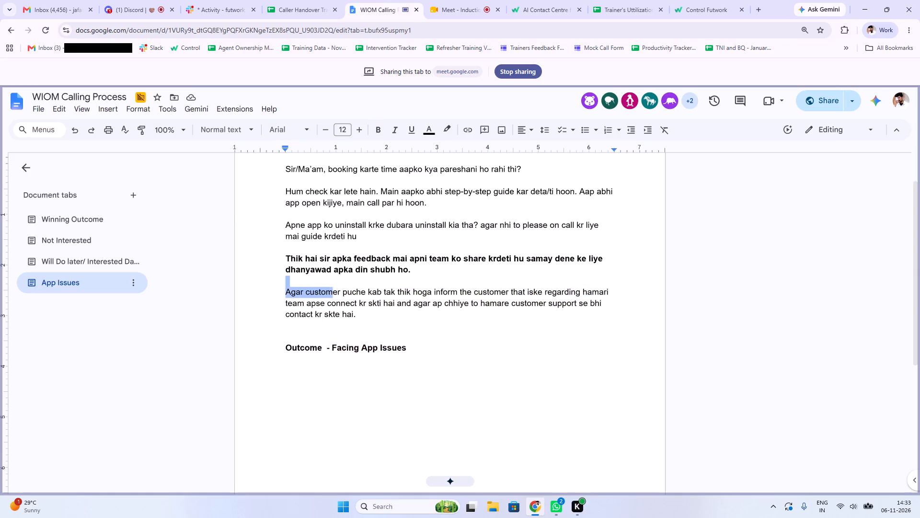
left_click_drag(519, 284, 519, 288)
left_click(452, 273)
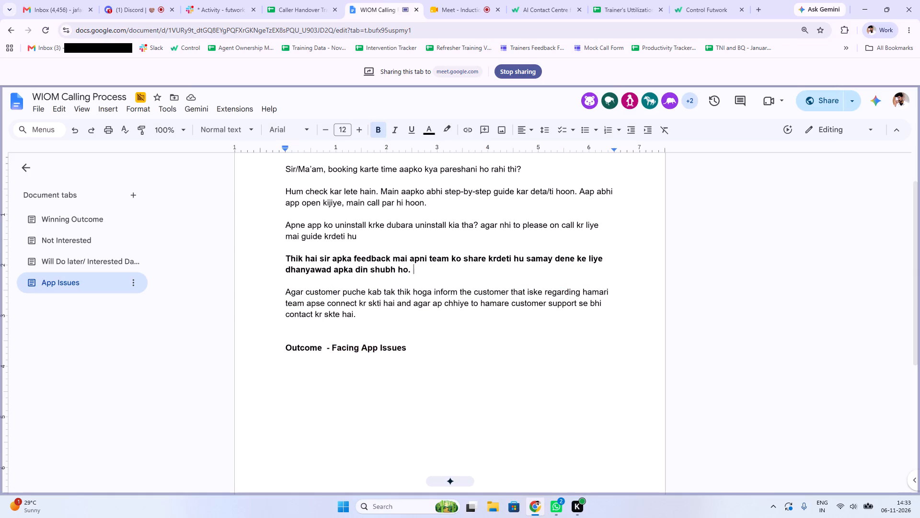
left_click_drag(305, 290, 373, 291)
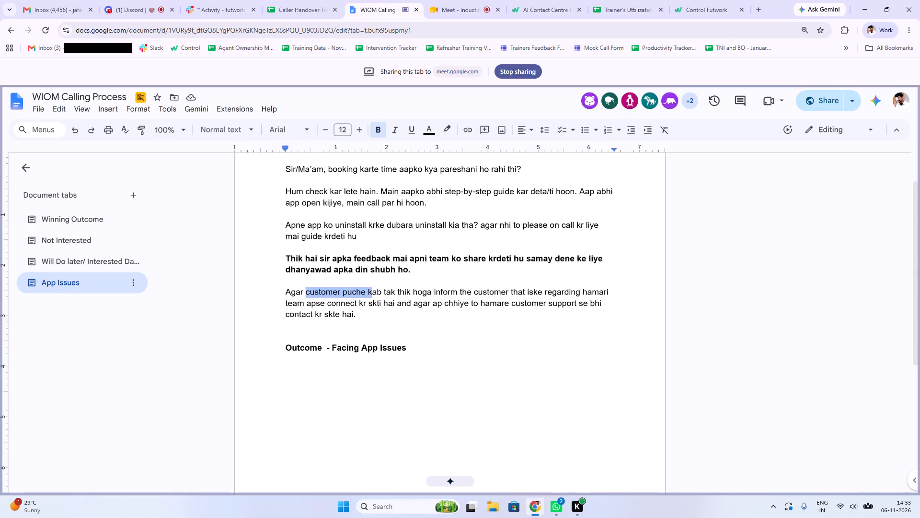
left_click_drag(373, 291, 587, 292)
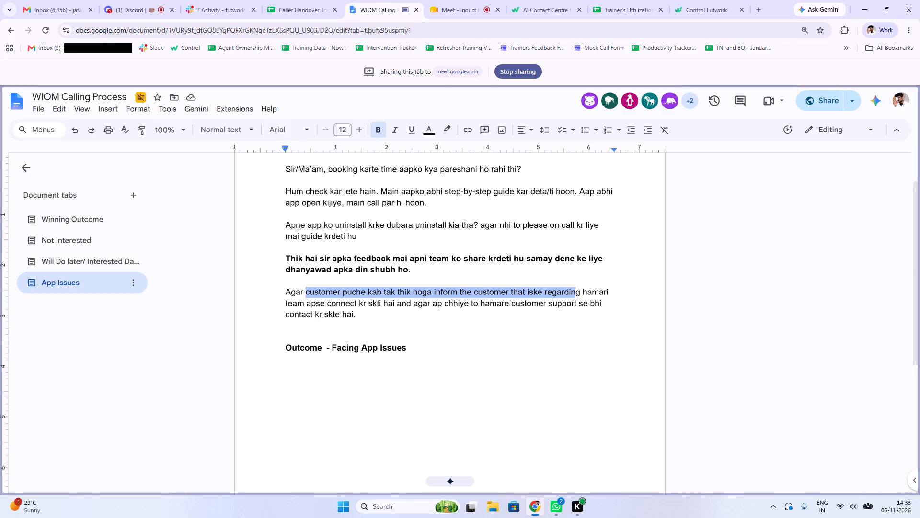
left_click_drag(587, 292, 385, 307)
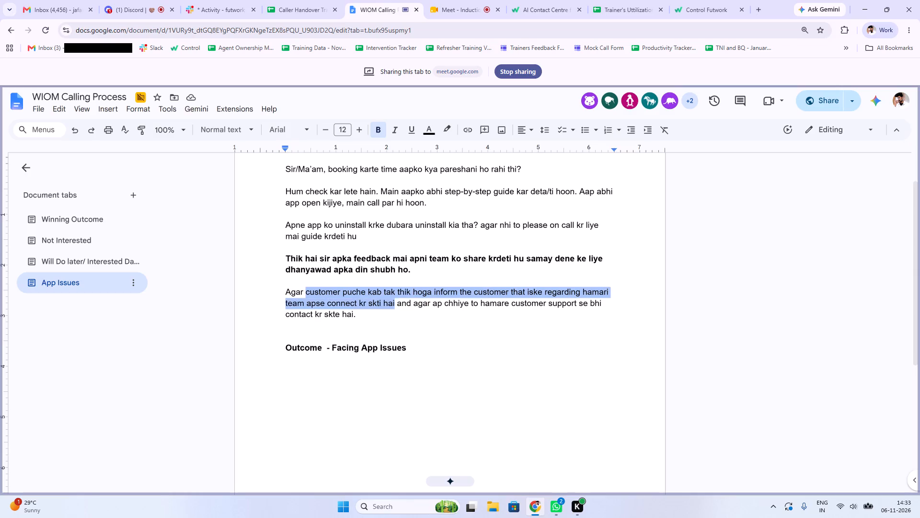
left_click_drag(385, 307, 389, 307)
left_click_drag(389, 307, 494, 302)
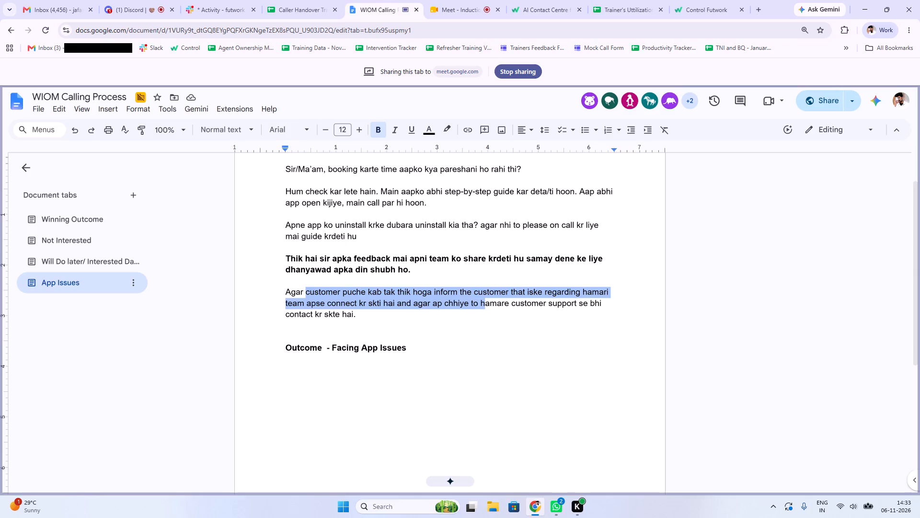
left_click_drag(494, 302, 519, 303)
left_click_drag(519, 303, 487, 313)
left_click(306, 297)
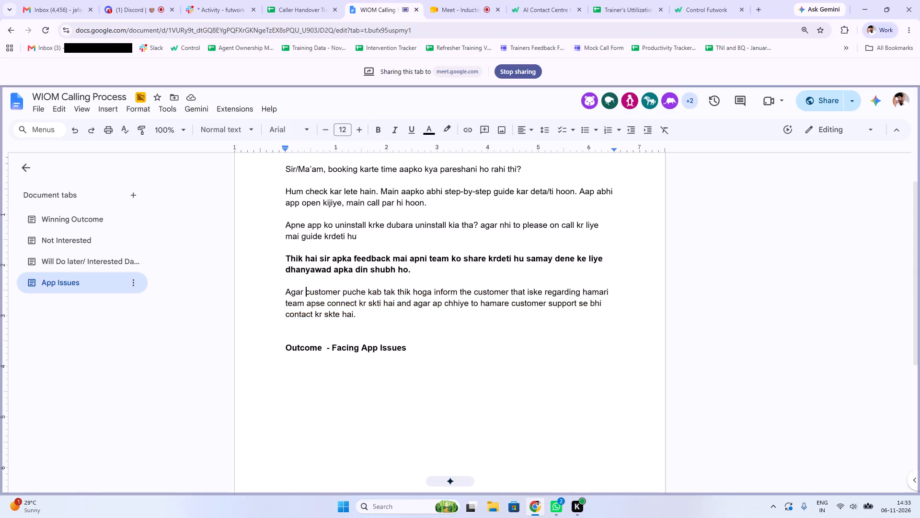
double_click(306, 297)
left_click(338, 322)
left_click_drag(350, 327, 305, 317)
left_click_drag(305, 317, 276, 296)
left_click(375, 301)
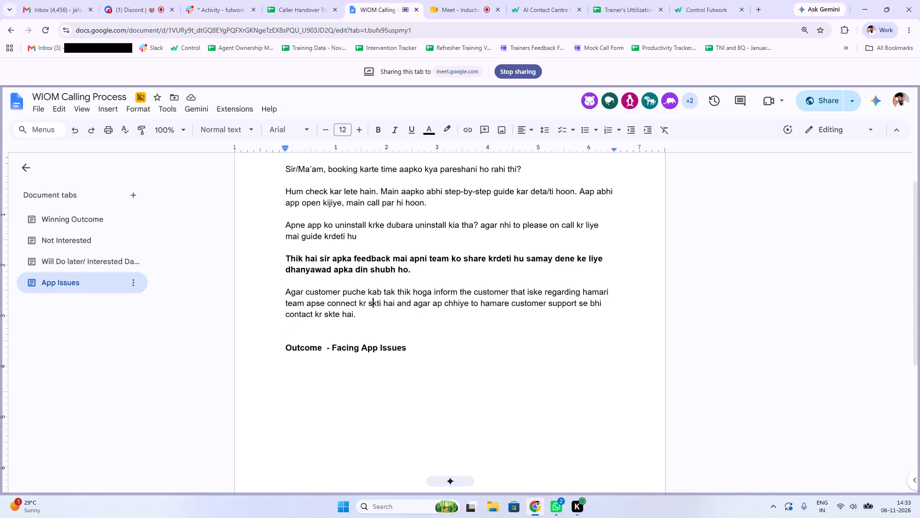
left_click(450, 272)
scroll(421, 288, "up", 2)
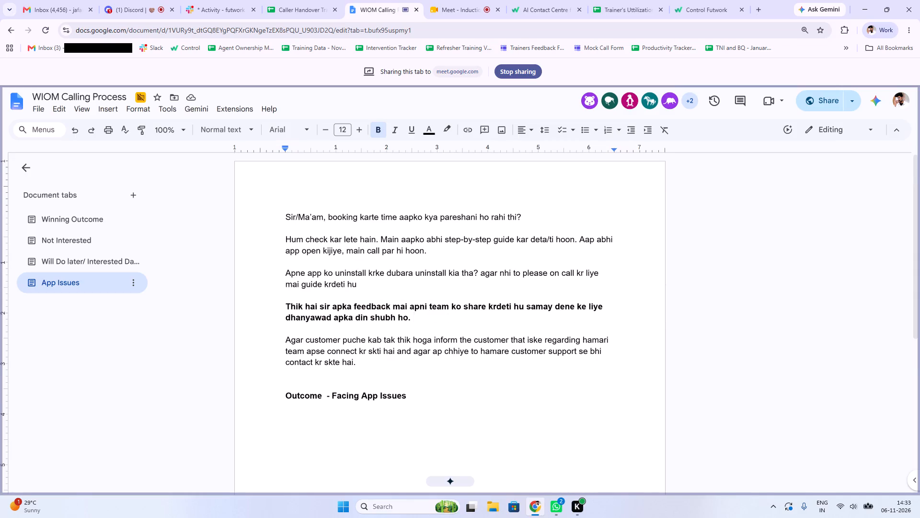
left_click_drag(329, 401, 460, 408)
left_click(406, 372)
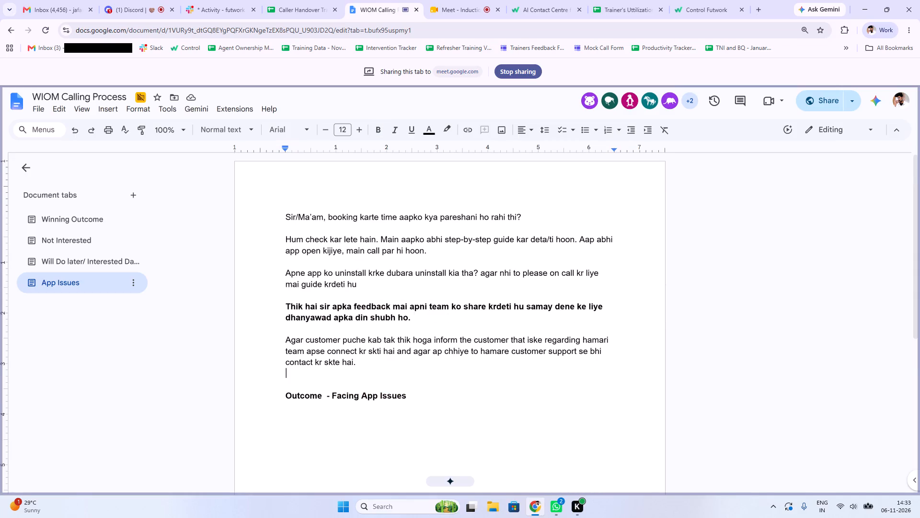